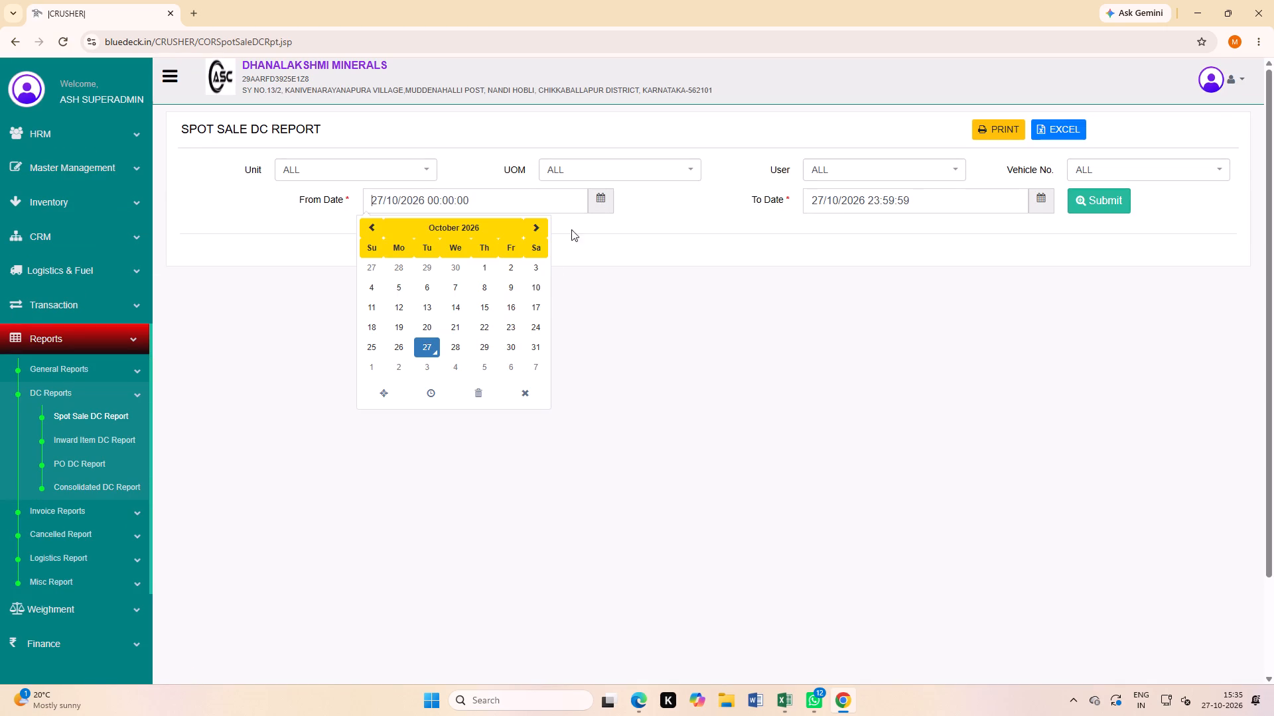
Generate the spot sale DC report from 26/10/2026 00:00:00 to 27/10/2026 08:59:59.
click(401, 347)
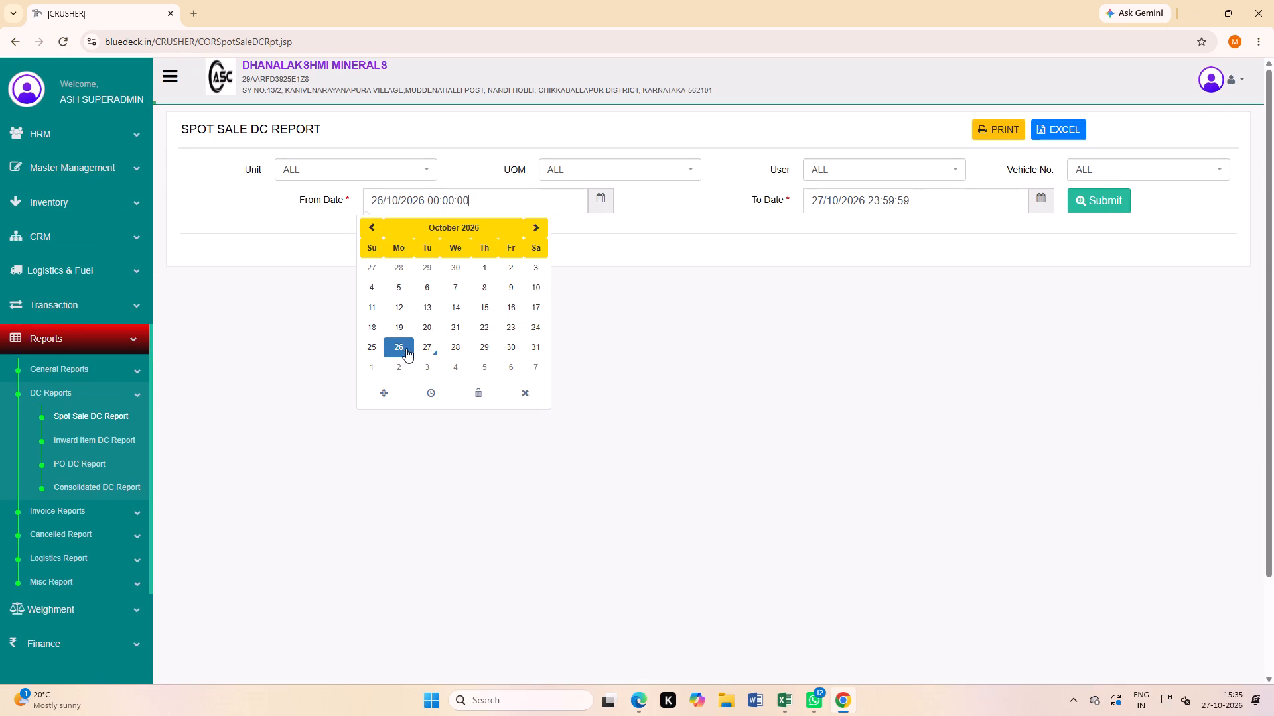
click(771, 400)
click(1038, 205)
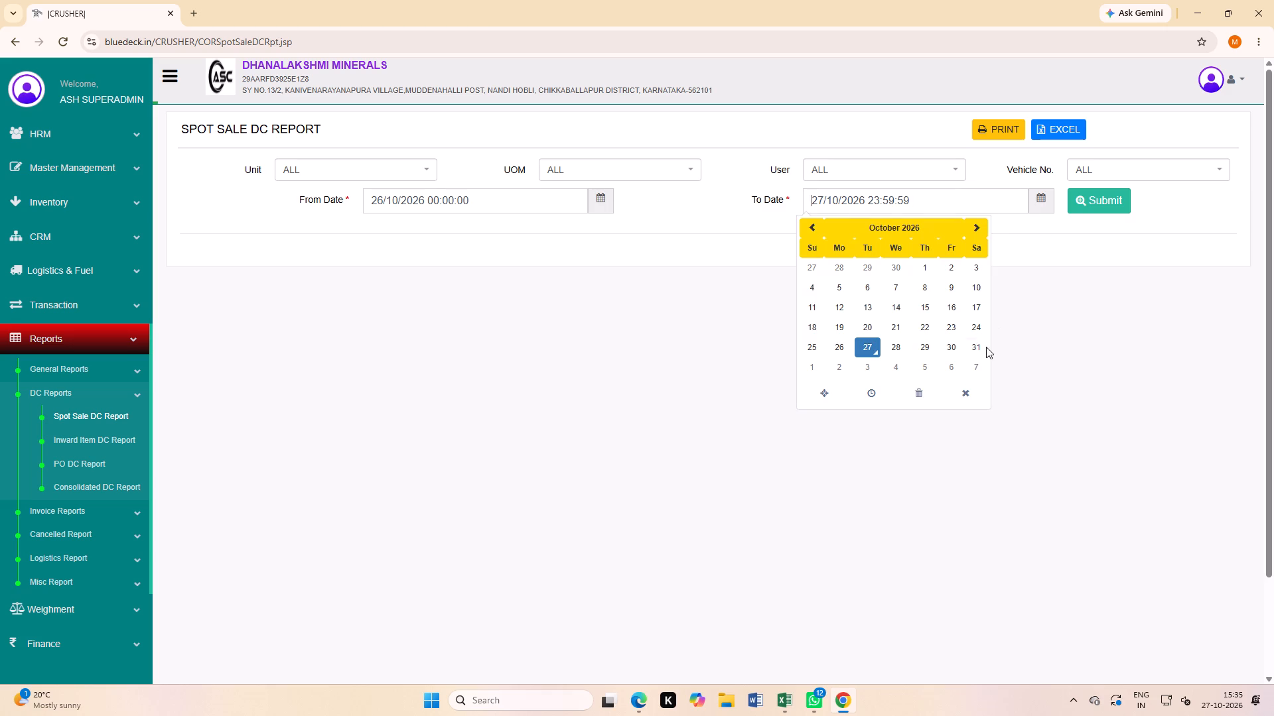
click(878, 397)
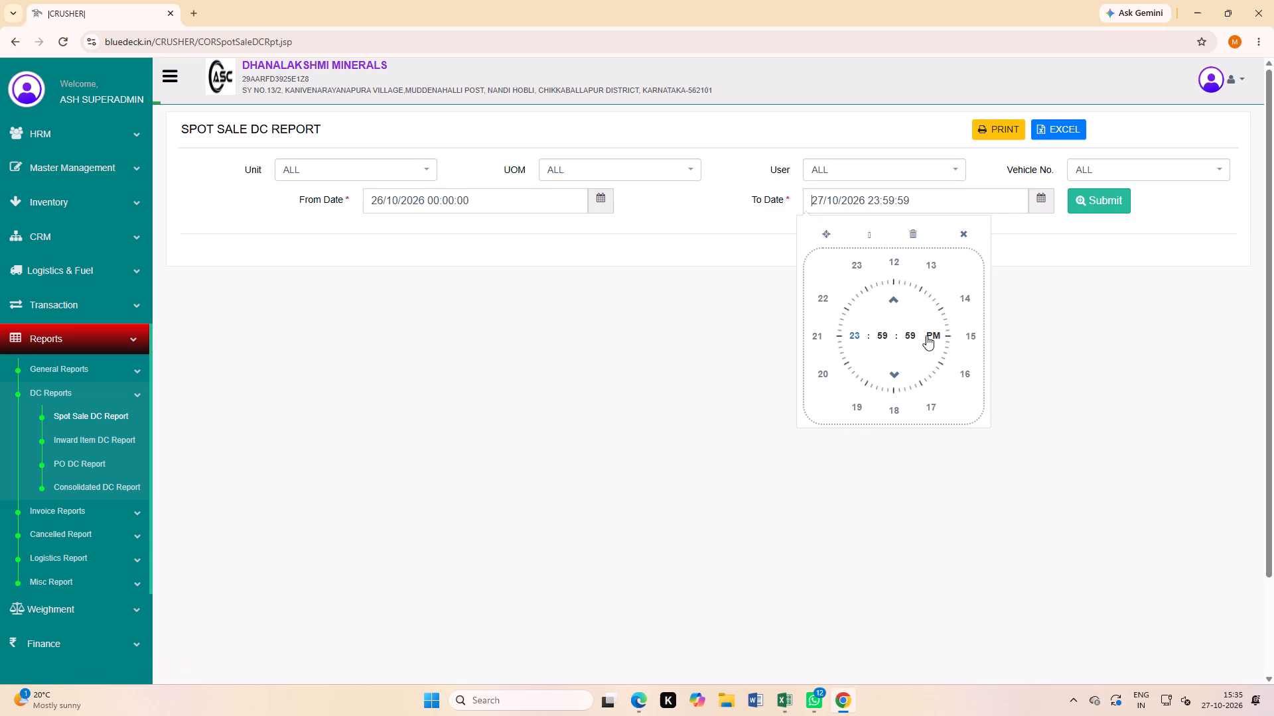
click(930, 332)
click(819, 375)
click(655, 369)
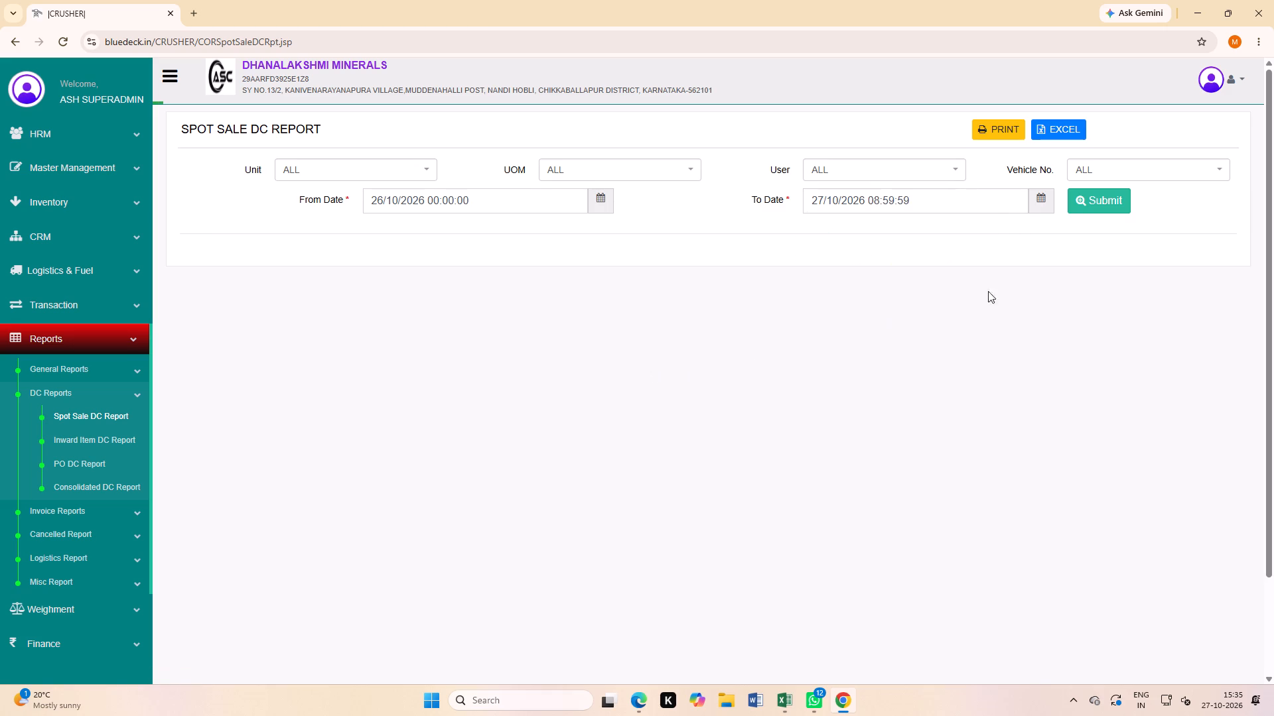
click(1078, 200)
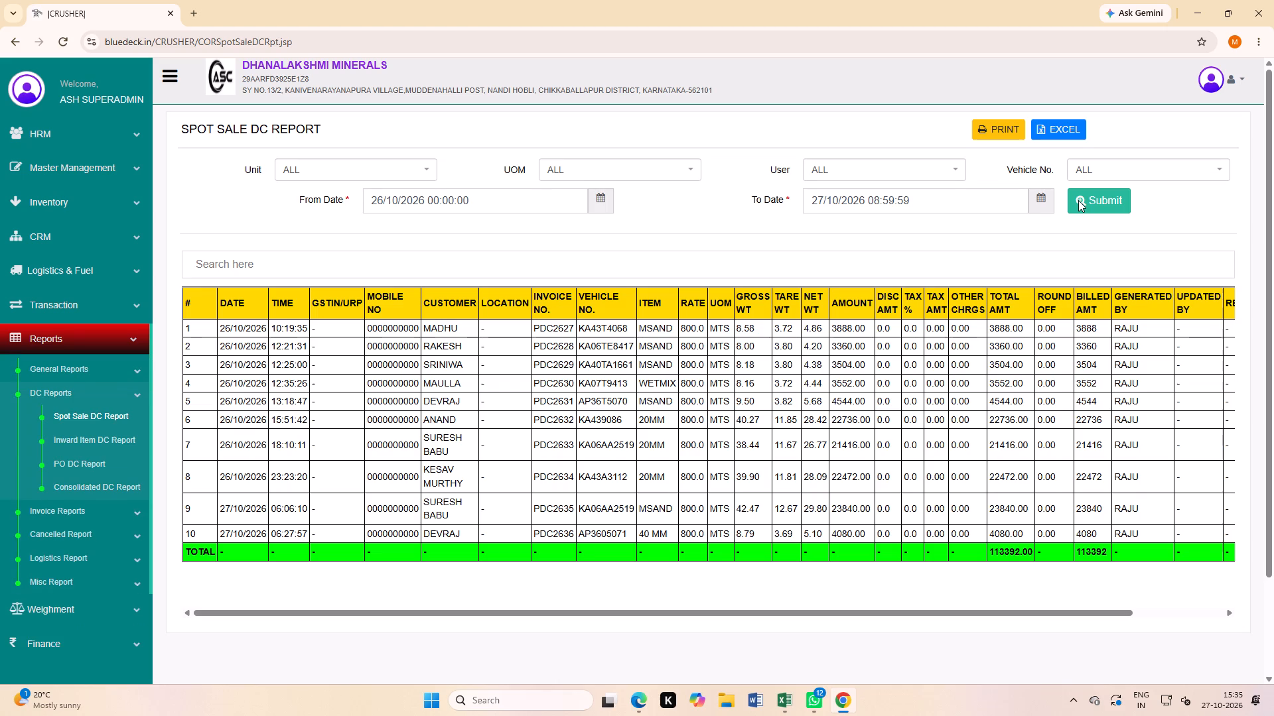
Export the spot sale DC report to Excel, open the downloaded workbook and enable editing.
scroll(730, 477, down, 2)
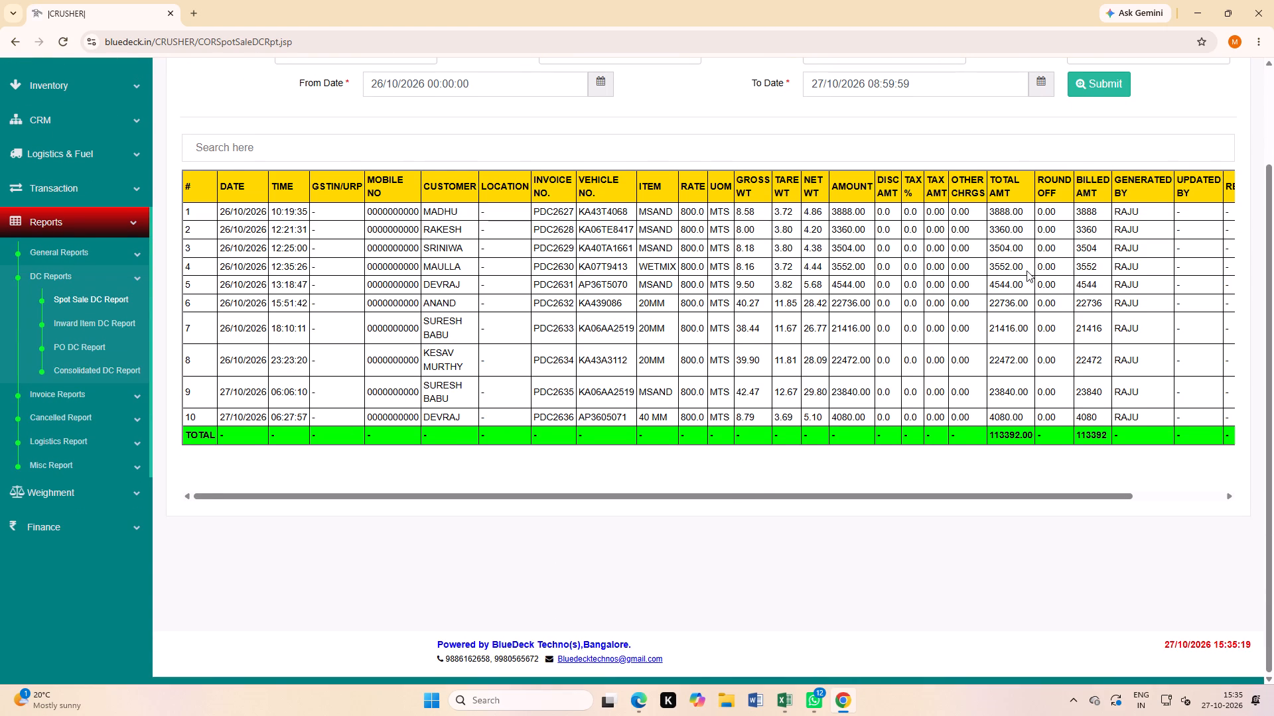
scroll(1081, 270, up, 3)
click(1057, 129)
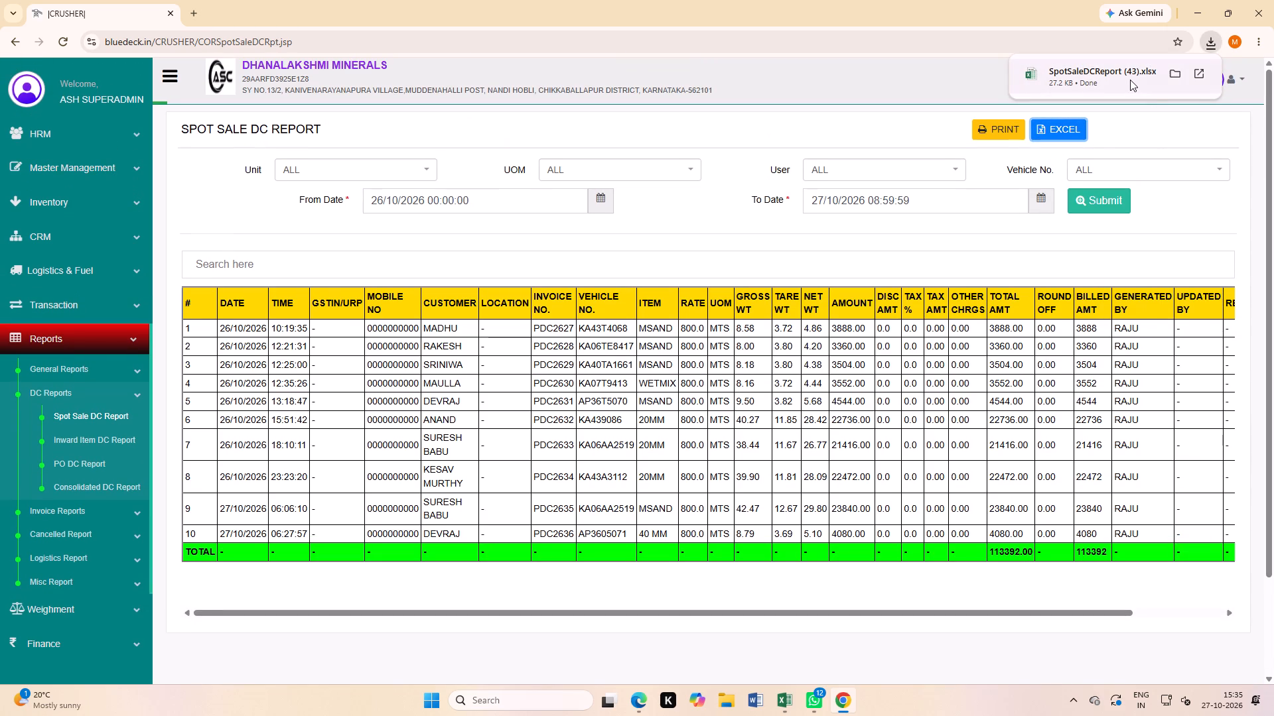
click(1130, 80)
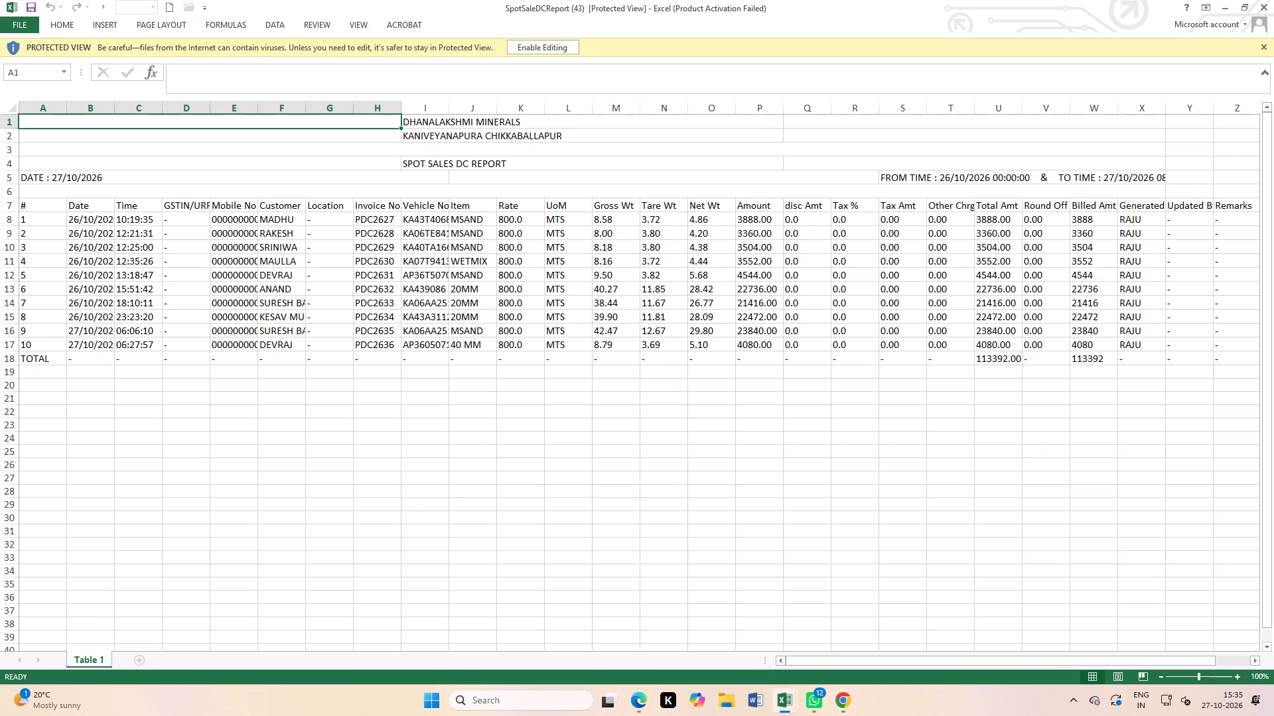
click(529, 49)
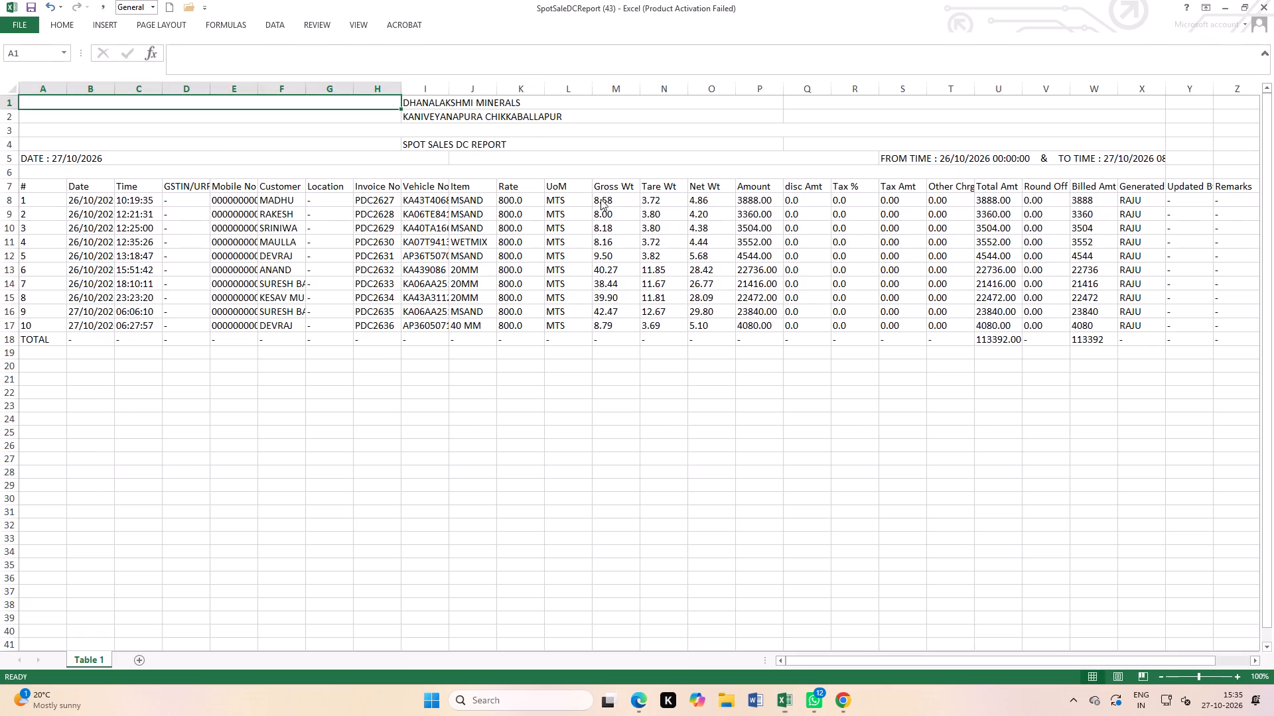
Delete the report columns from Amount through Remarks.
click(766, 251)
drag(764, 90, 1061, 280)
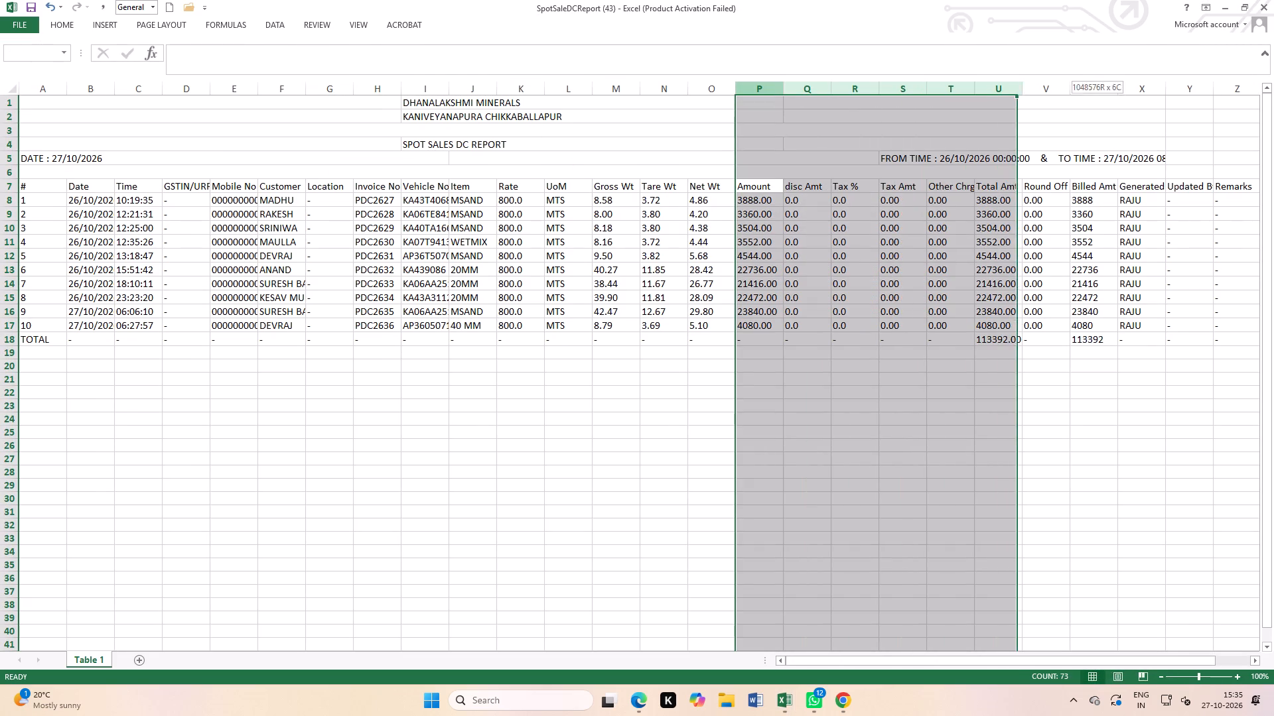
drag(1061, 280, 1273, 318)
click(991, 316)
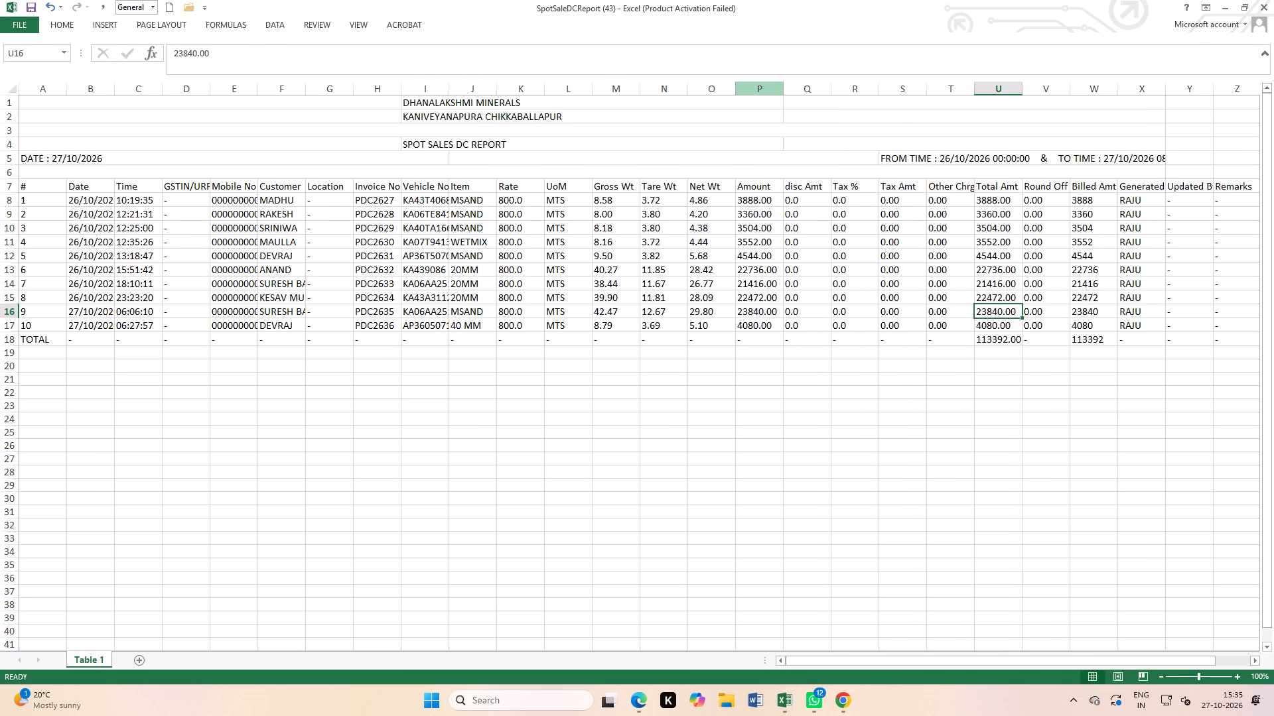
drag(760, 91, 1218, 301)
right_drag(1038, 278, 1004, 288)
click(1064, 392)
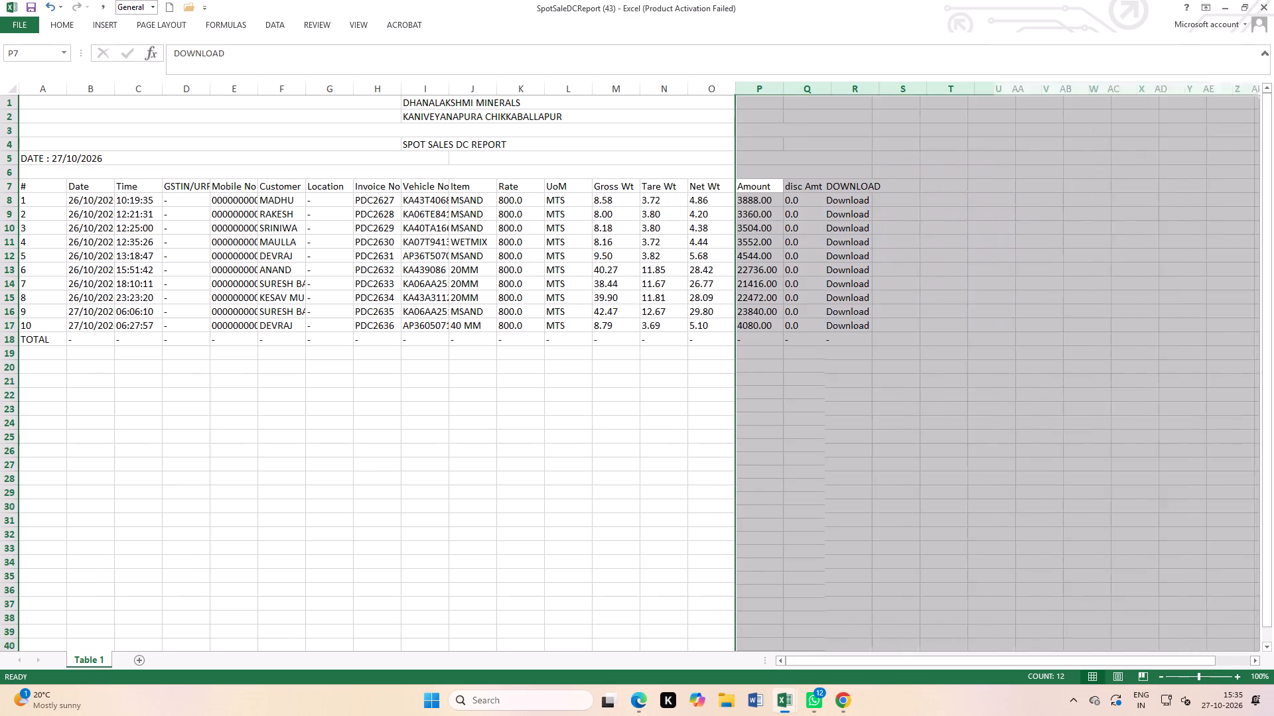
click(947, 329)
Delete the leftover DOWNLOAD column after Net Wt.
click(750, 82)
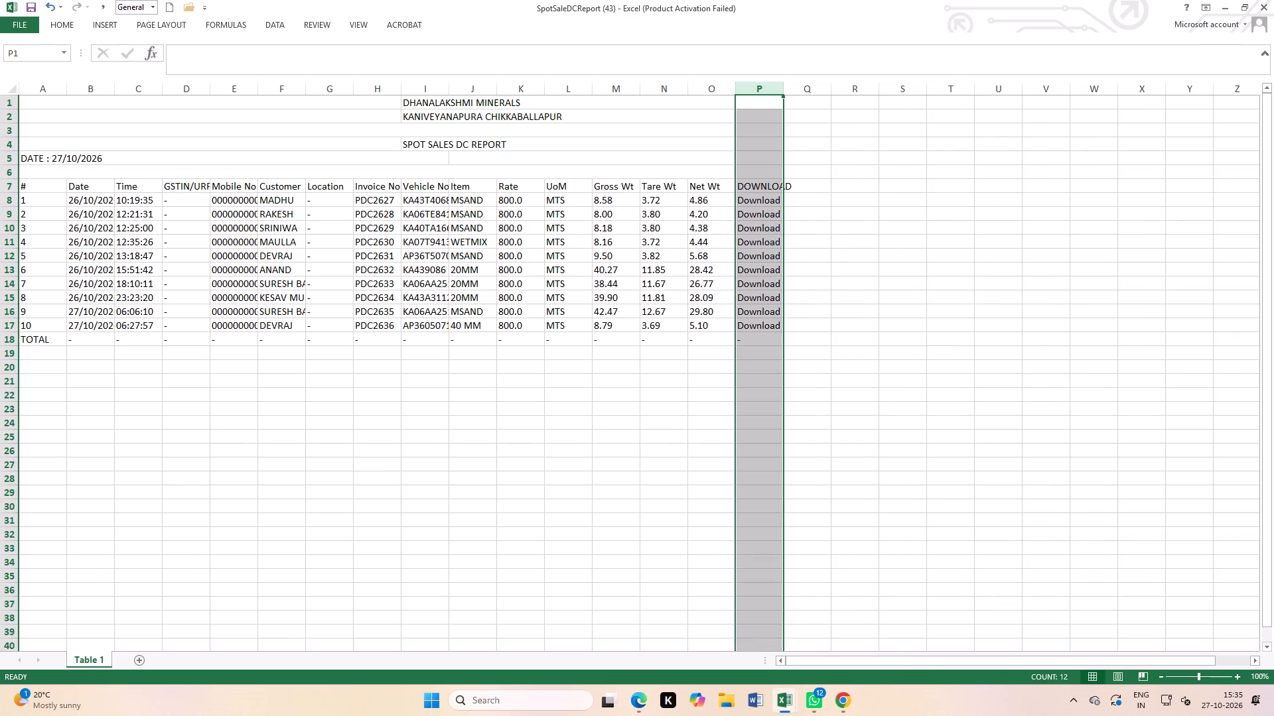
right_click(767, 155)
click(802, 267)
click(899, 267)
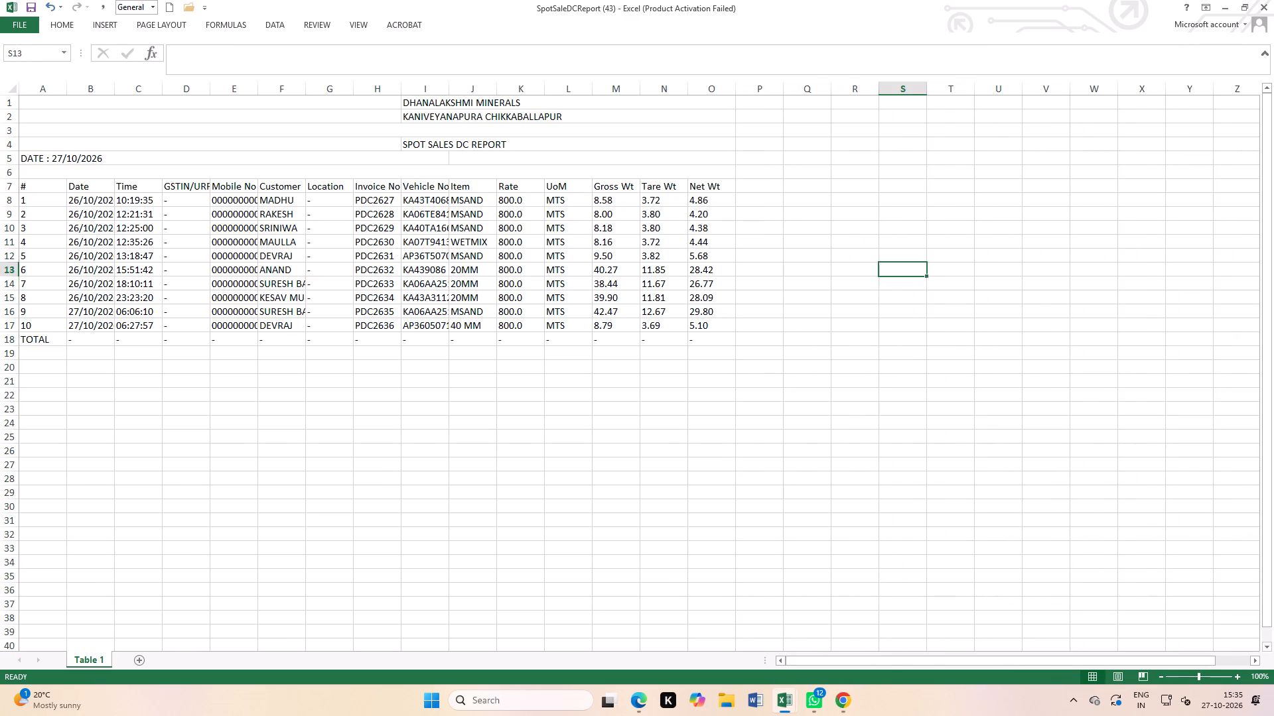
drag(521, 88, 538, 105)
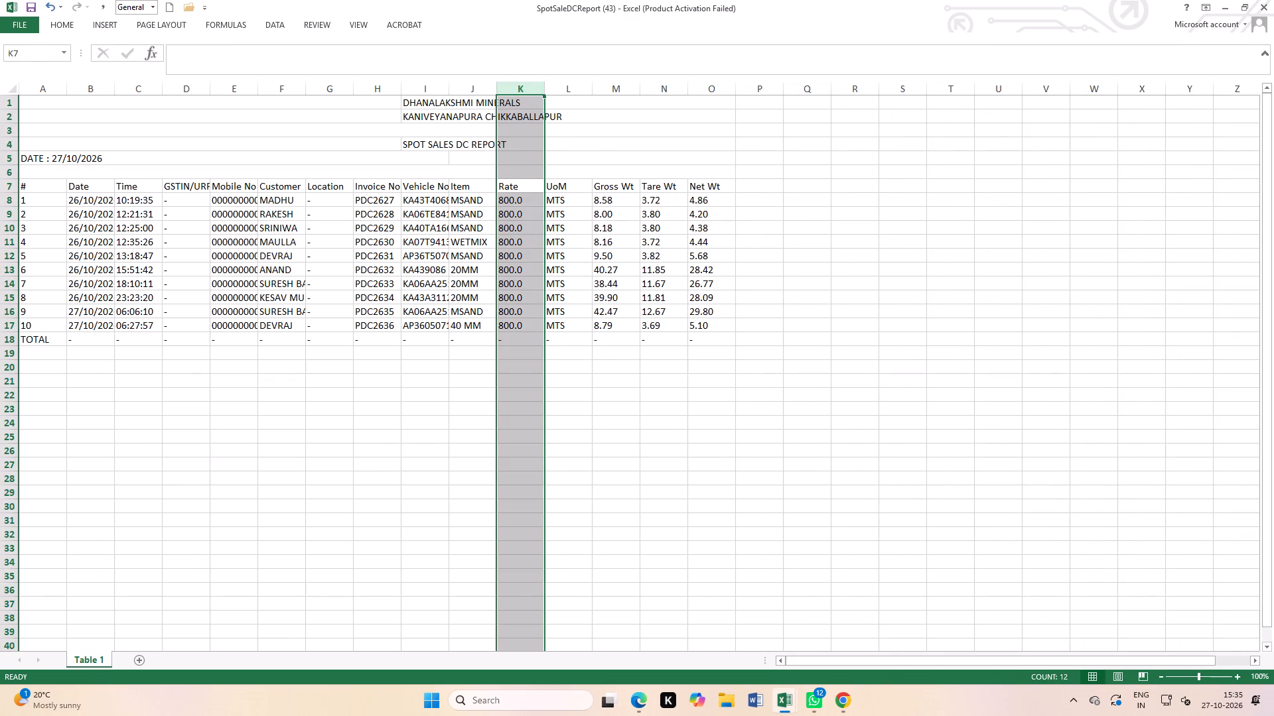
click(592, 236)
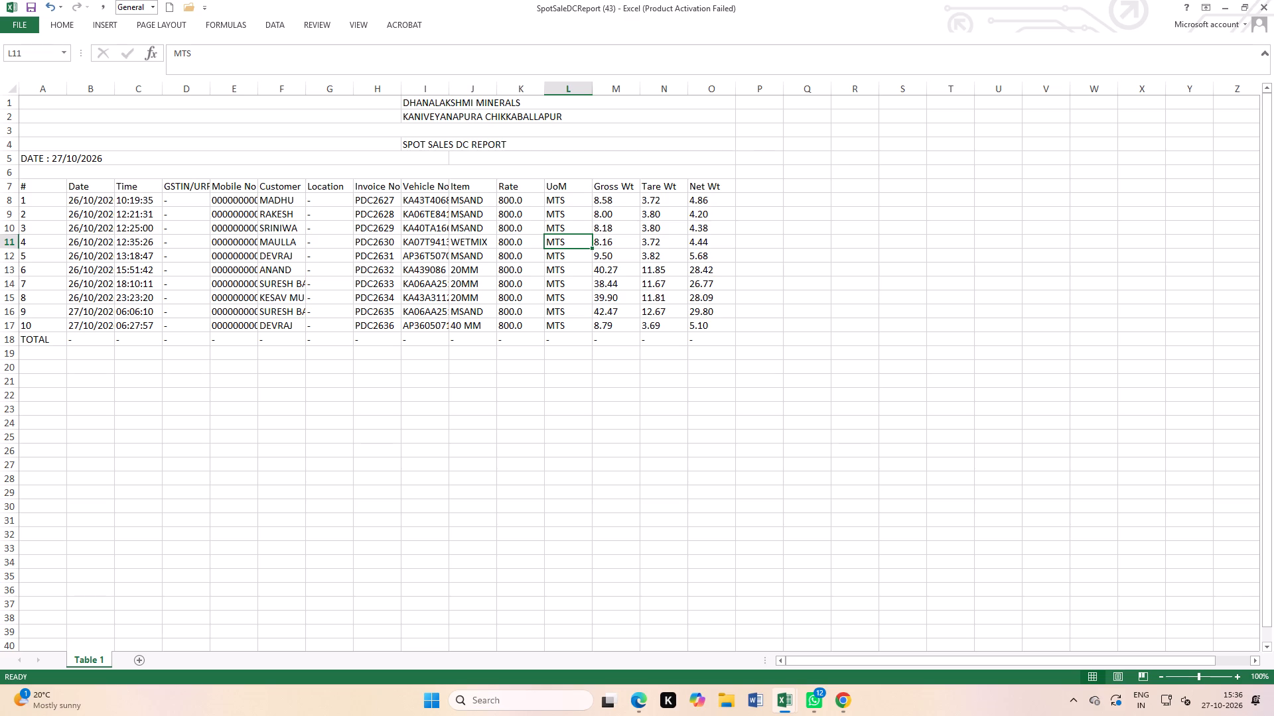
Move the ten records' invoice and vehicle numbers into the GSTIN/URP and Mobile No columns, starting at D8.
drag(382, 204, 429, 326)
right_click(427, 314)
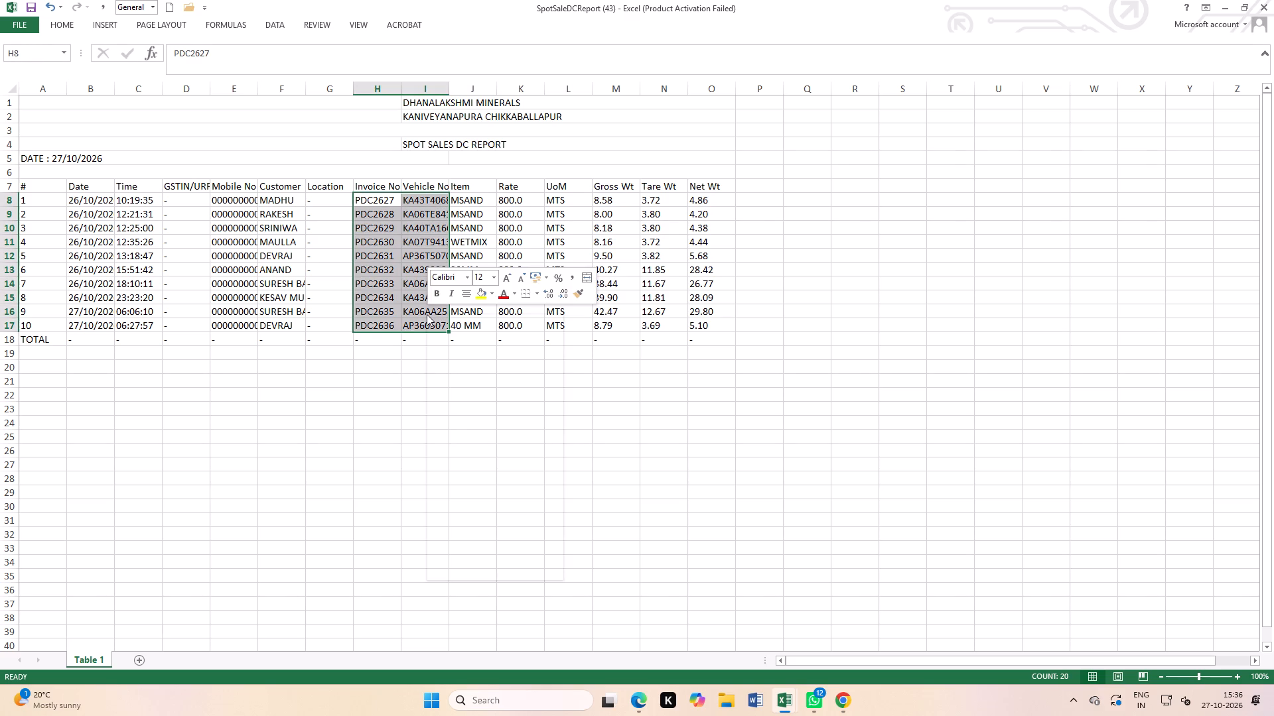
click(445, 324)
click(176, 198)
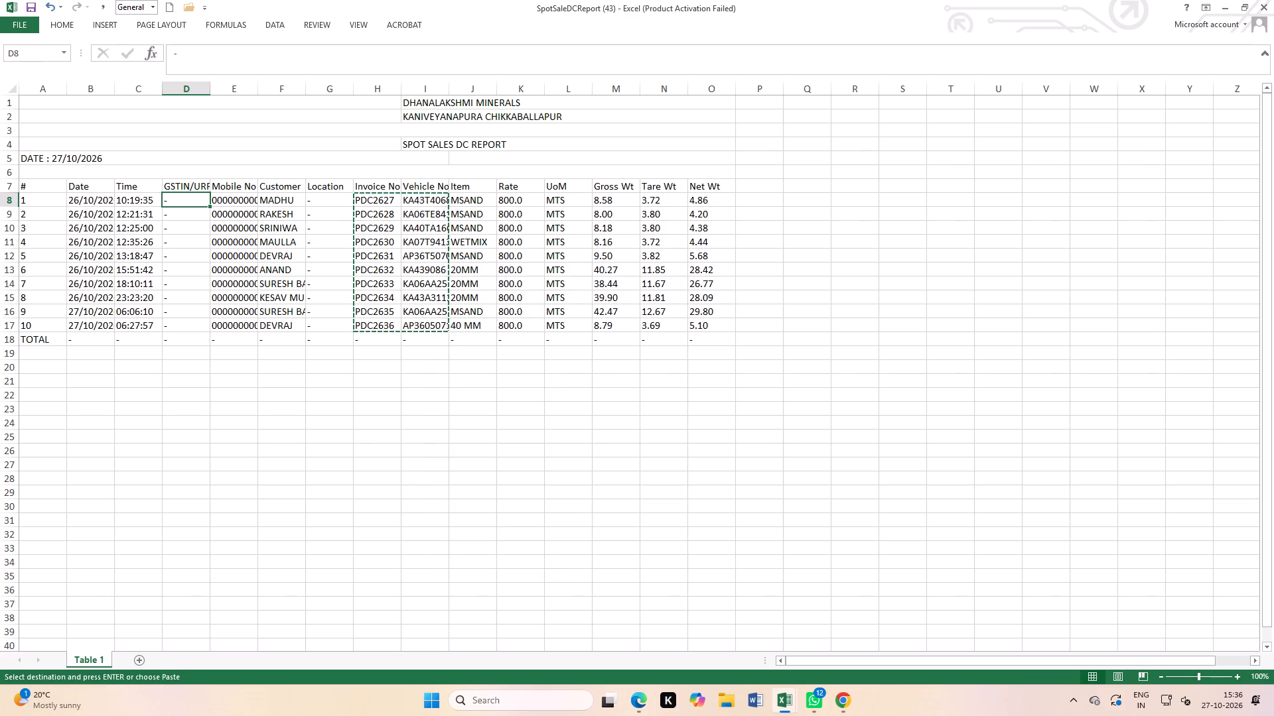
key(ctrl+v)
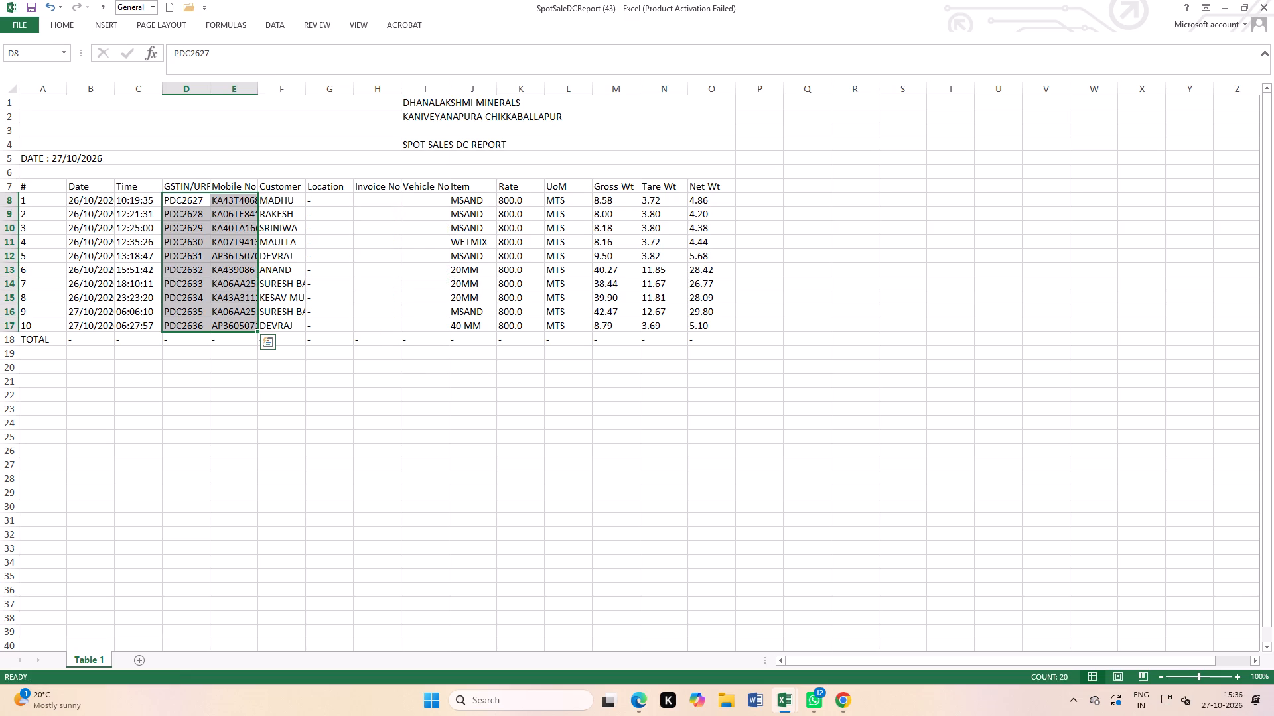
click(380, 273)
Delete the Location, Invoice No and Vehicle No columns.
drag(333, 86, 398, 168)
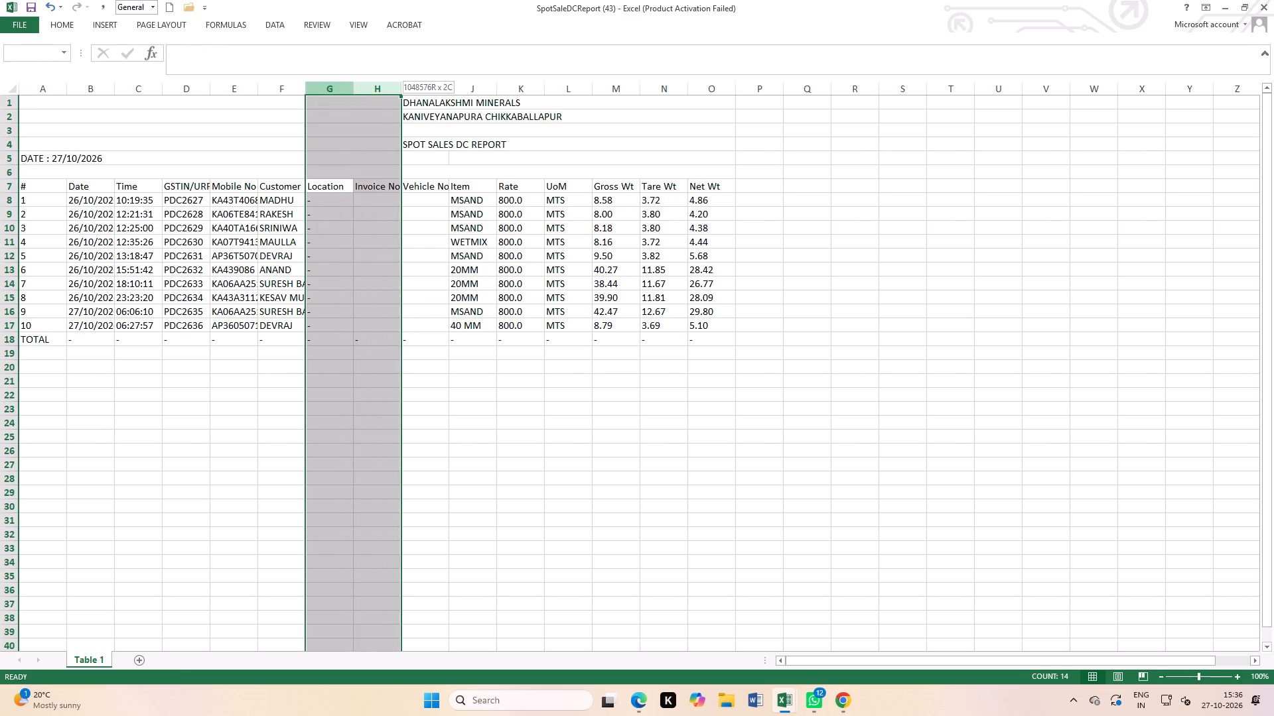
drag(398, 168, 409, 190)
right_click(371, 239)
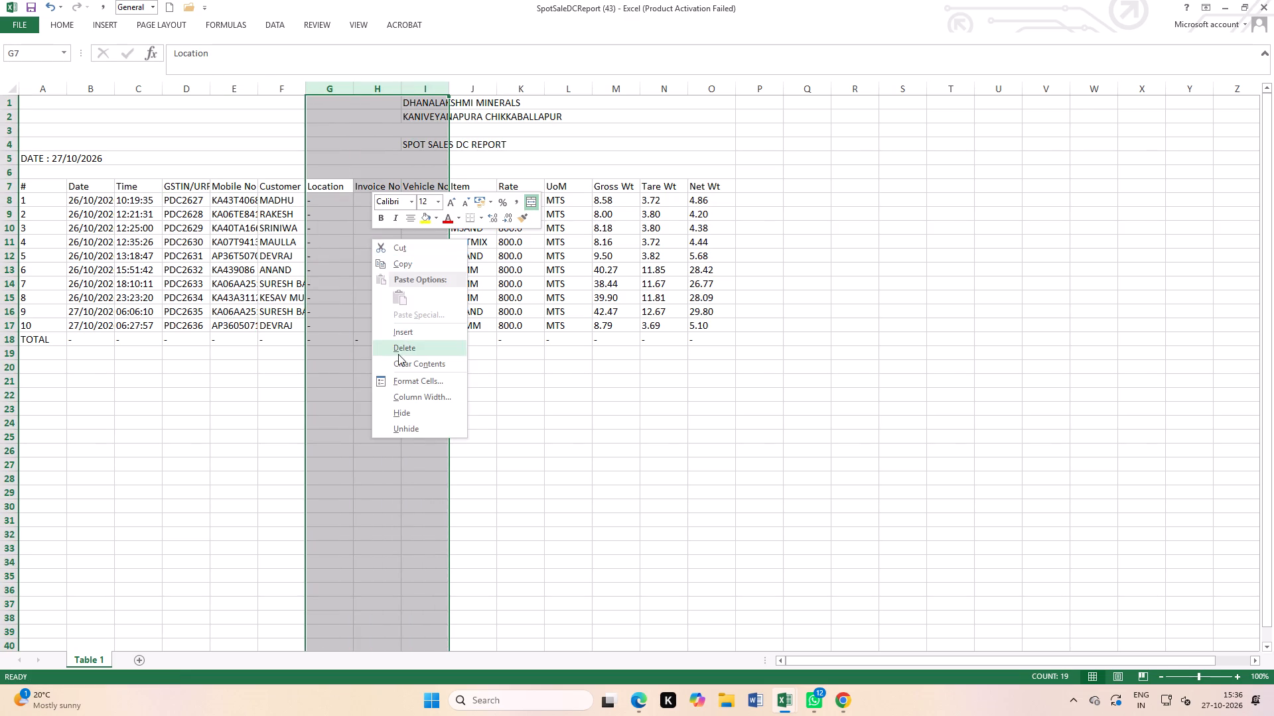
click(398, 344)
click(591, 310)
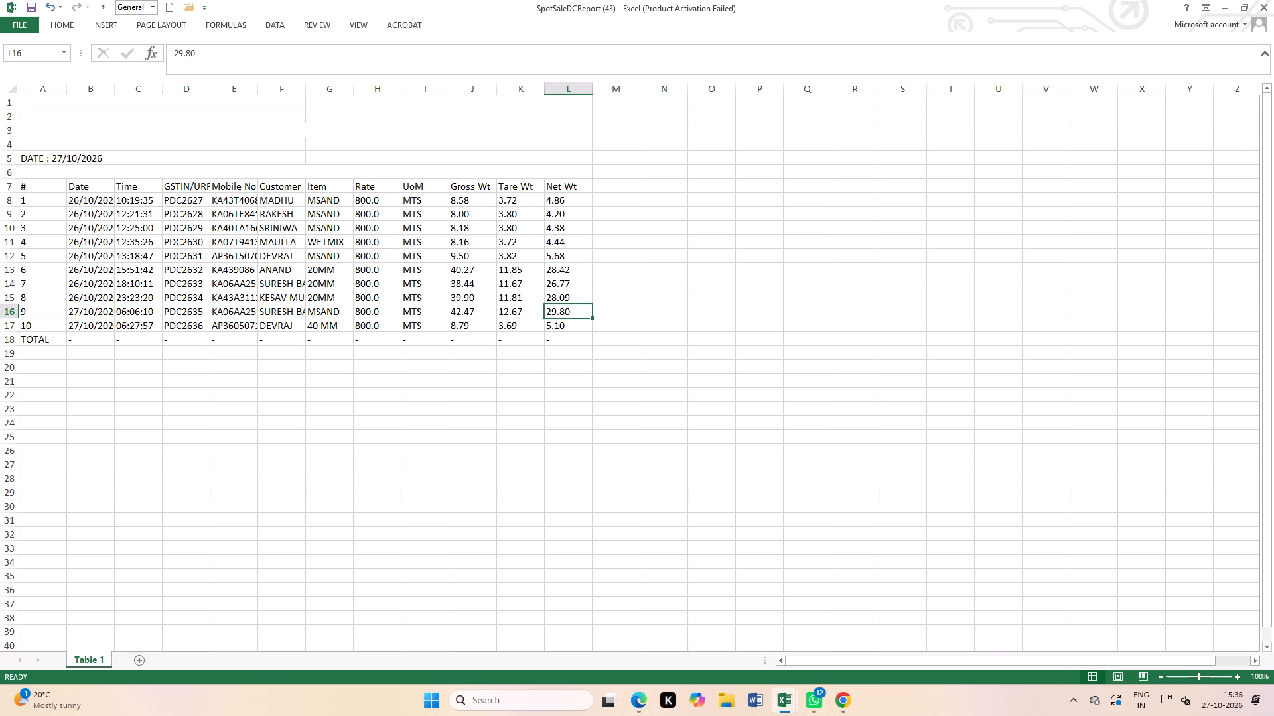
Move the ten records' Time values into the UoM column, overwriting the MTS entries.
drag(139, 202, 146, 324)
right_click(146, 321)
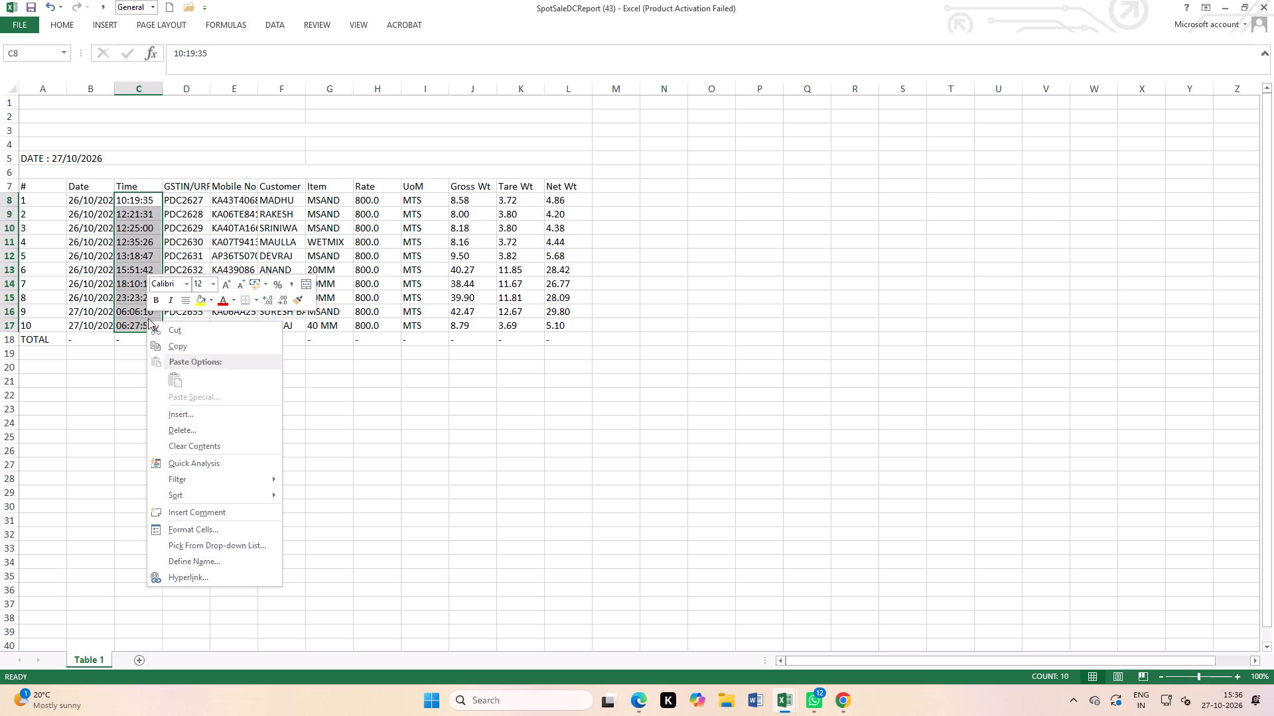
click(185, 332)
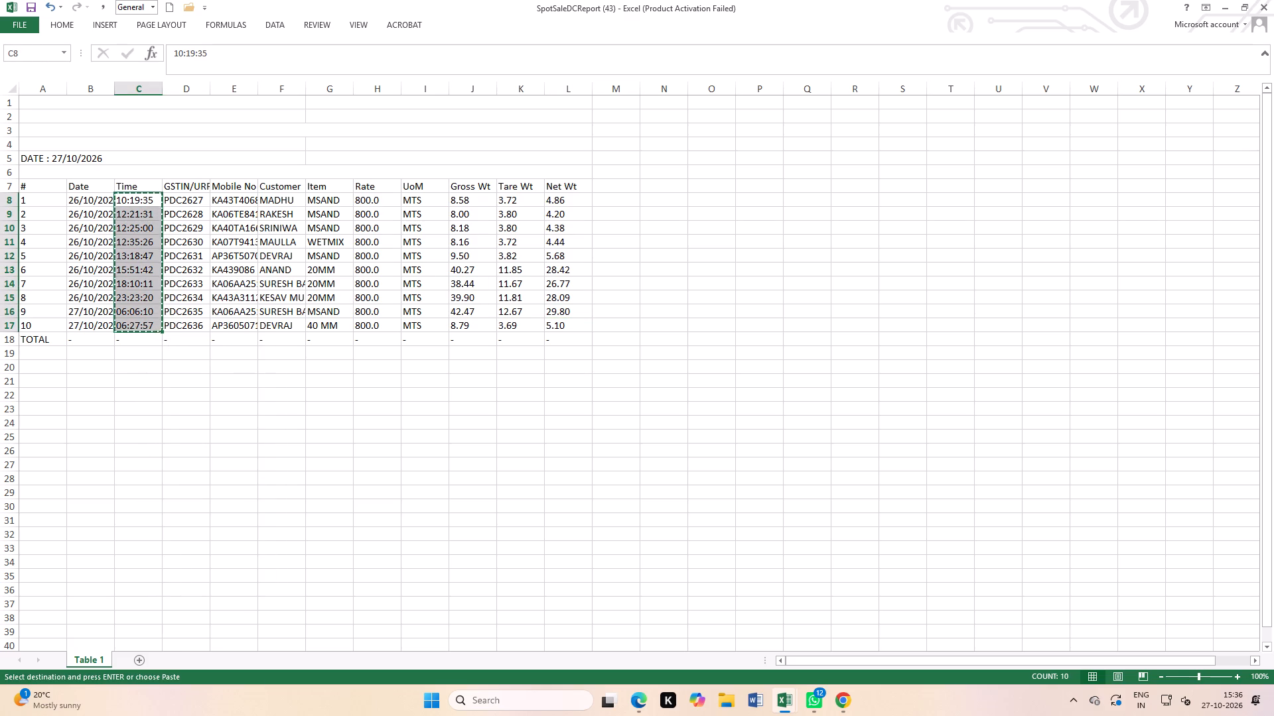
click(418, 200)
right_click(418, 200)
click(445, 248)
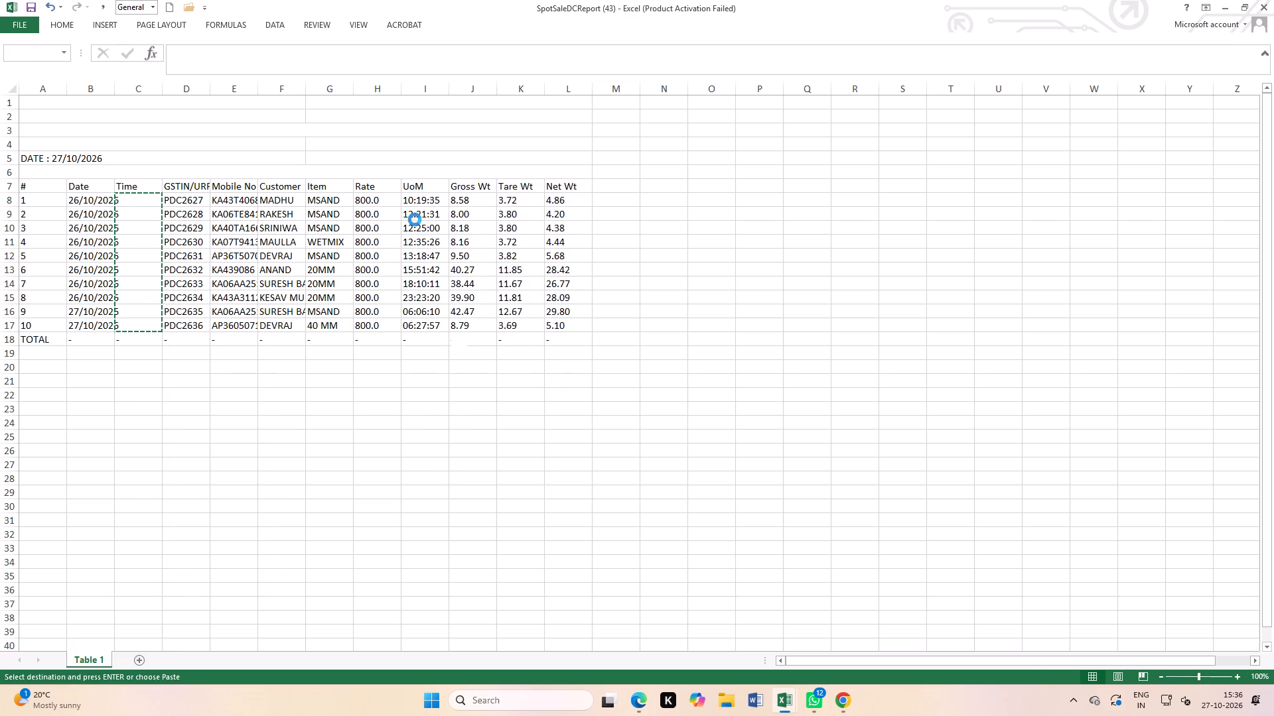
click(380, 200)
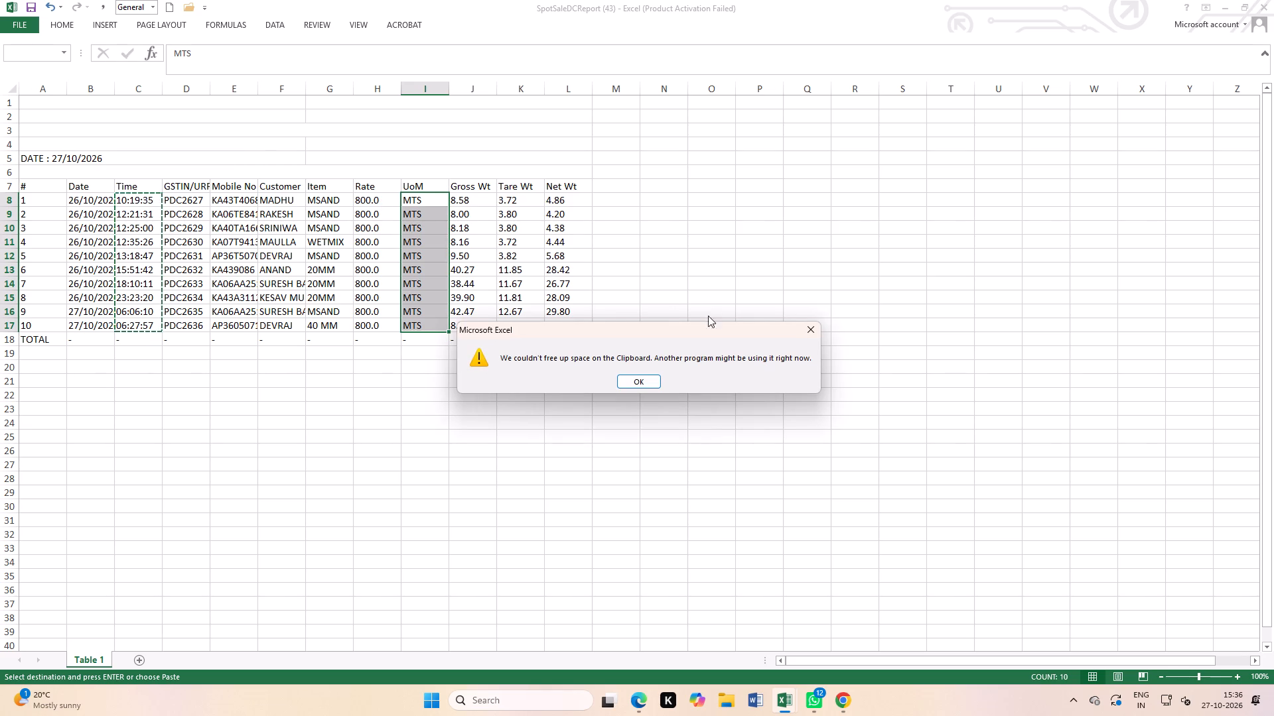
click(818, 330)
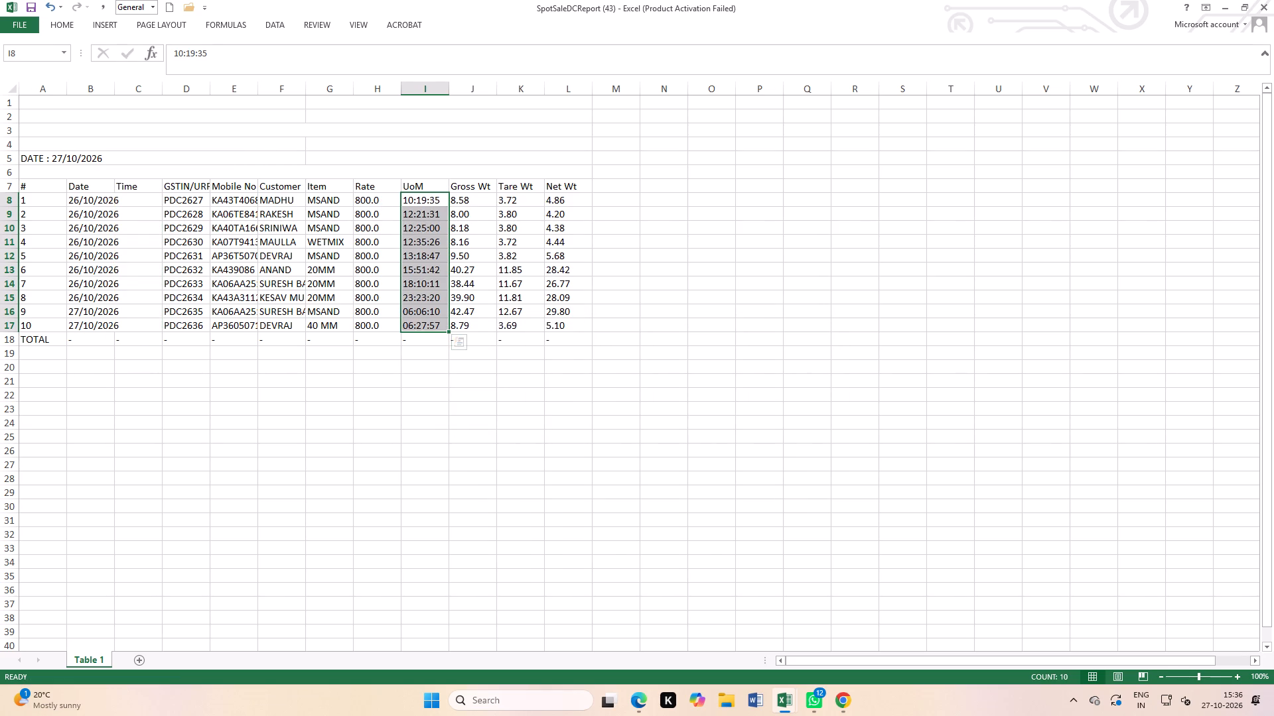
Move the ten records' Rate values into the blank column after Net Wt, starting at M8.
drag(369, 202, 382, 328)
right_click(382, 324)
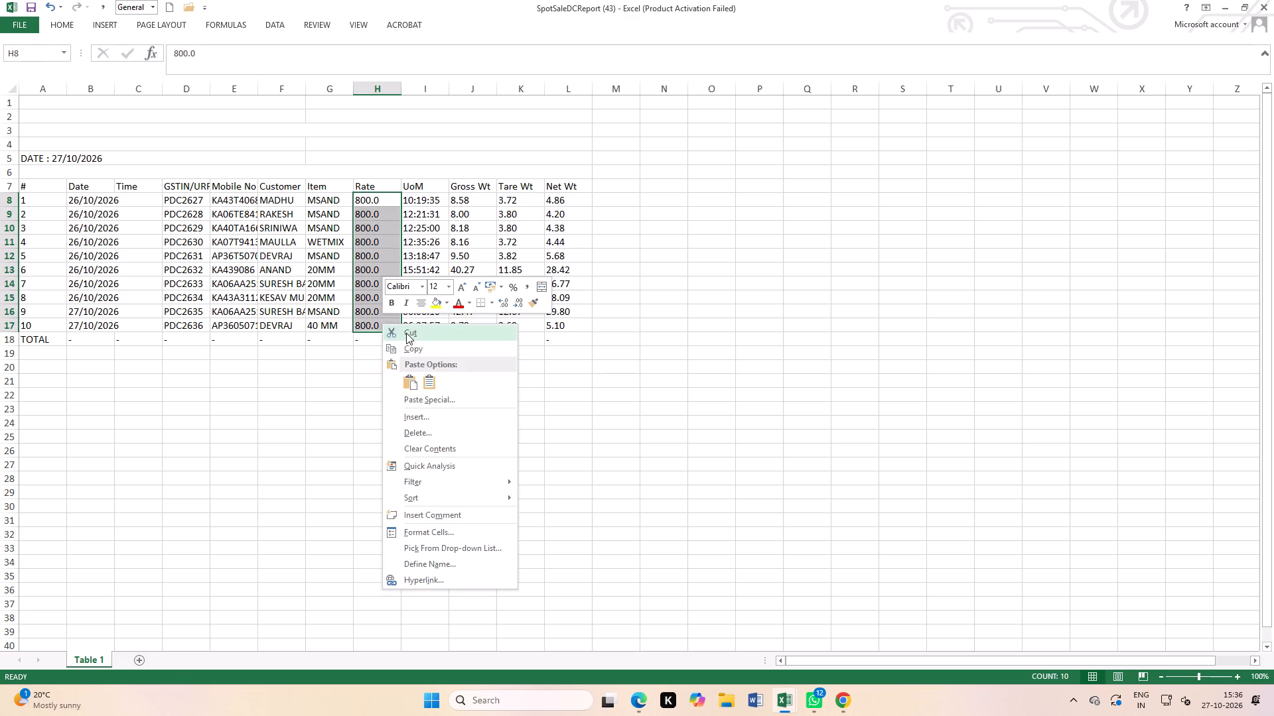
click(406, 333)
click(595, 201)
right_click(597, 201)
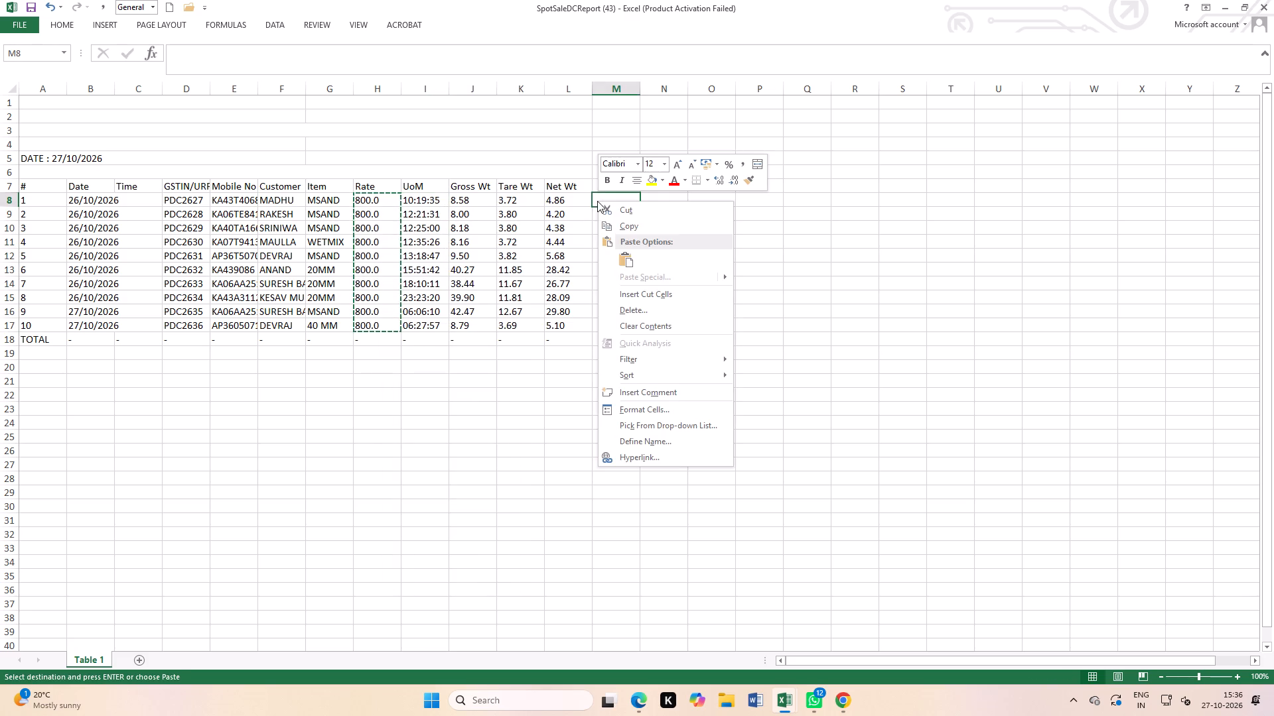
click(620, 252)
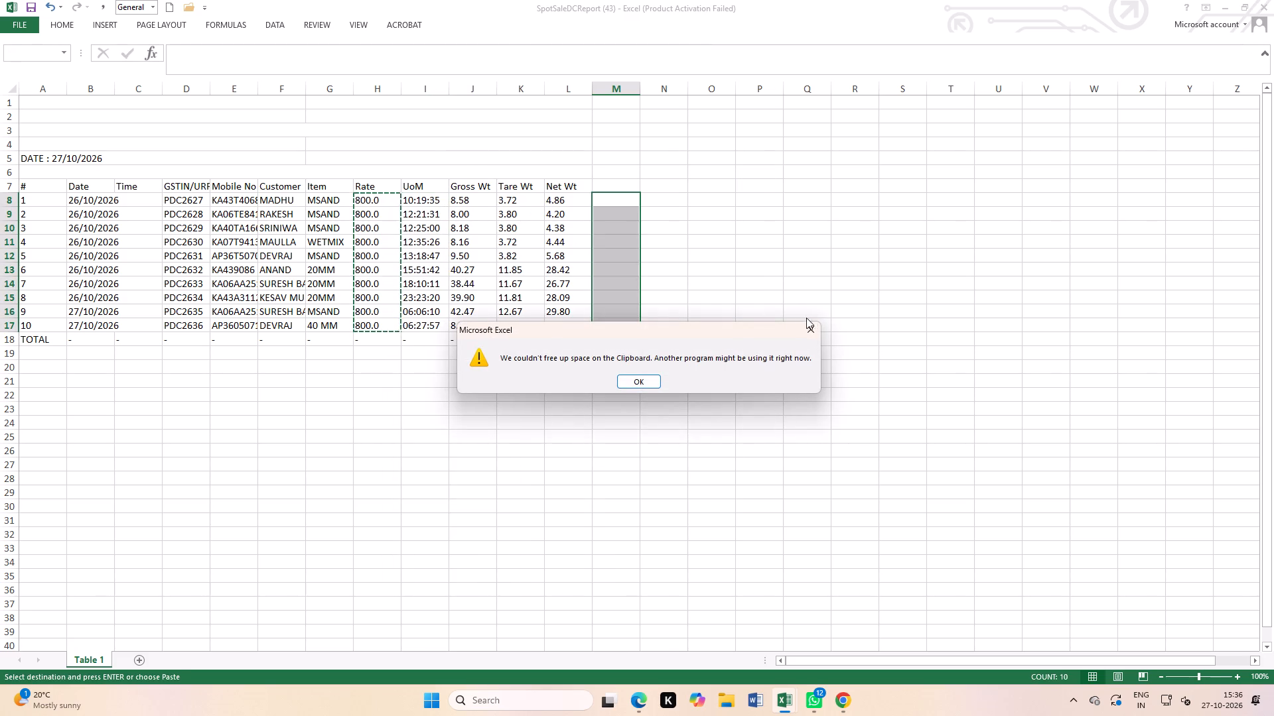
click(811, 330)
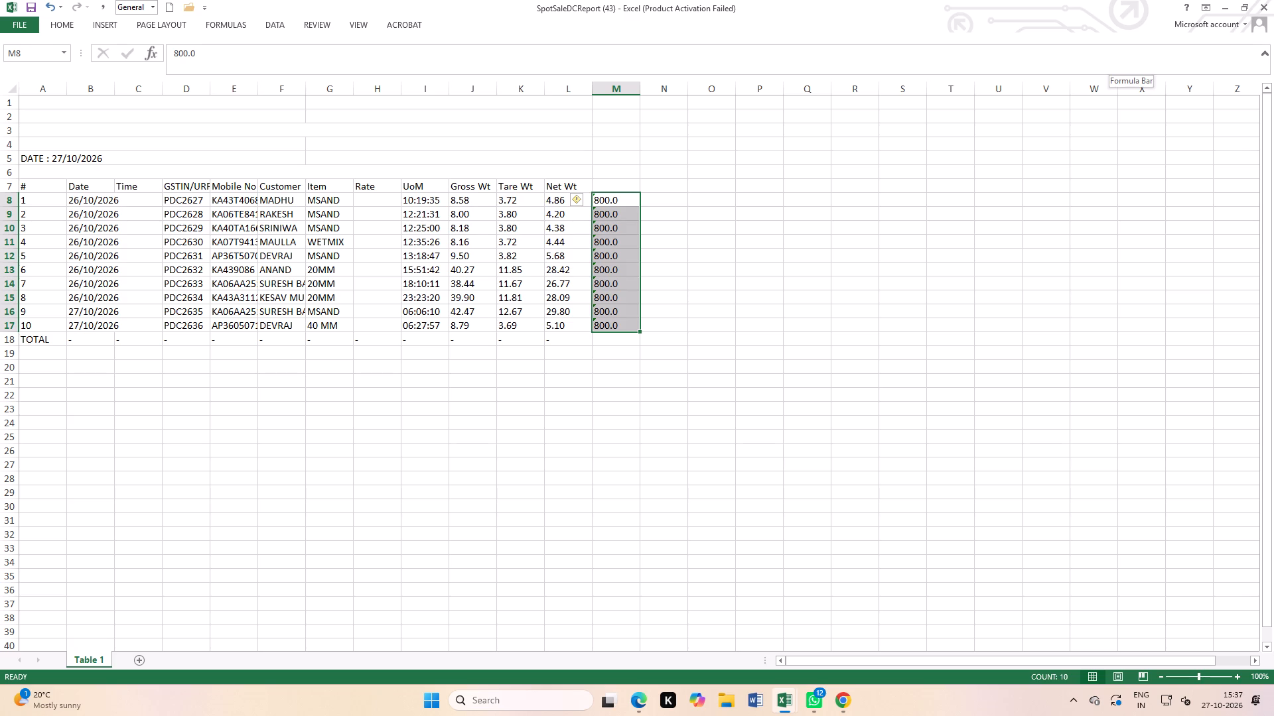
click(877, 299)
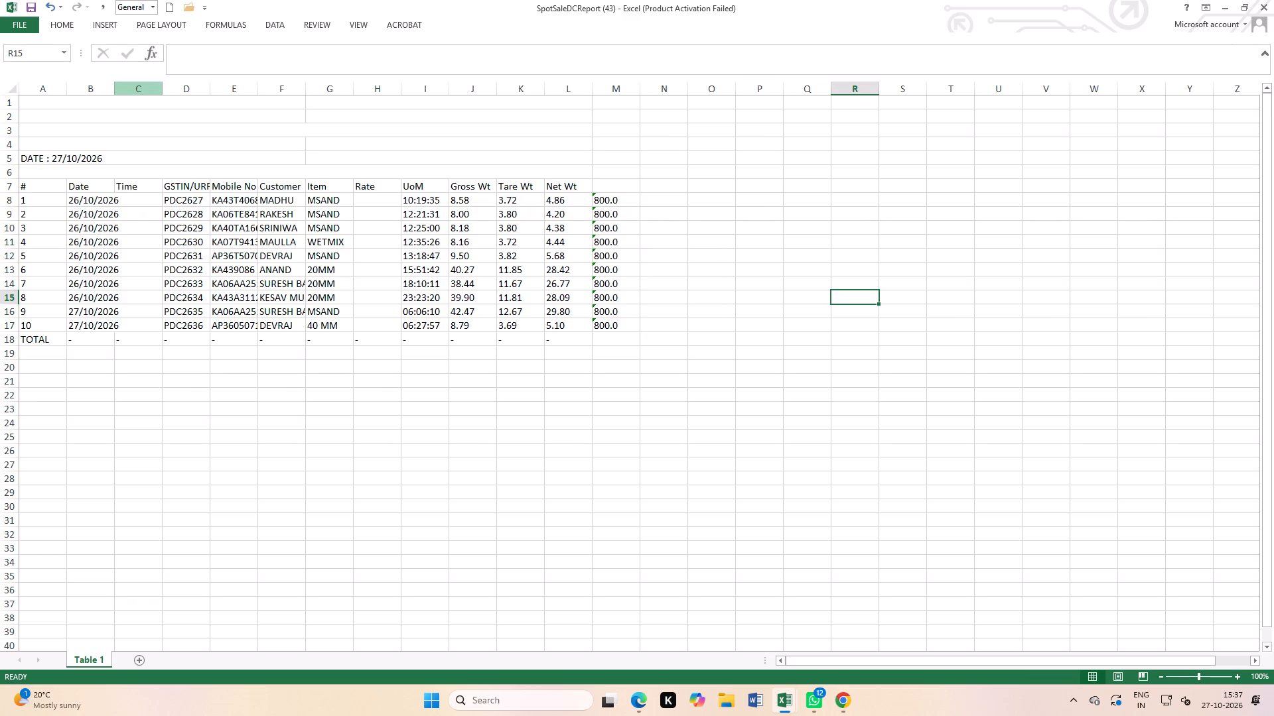
Delete the emptied Time column.
click(141, 89)
right_click(137, 133)
drag(311, 201, 317, 205)
click(141, 86)
right_click(139, 144)
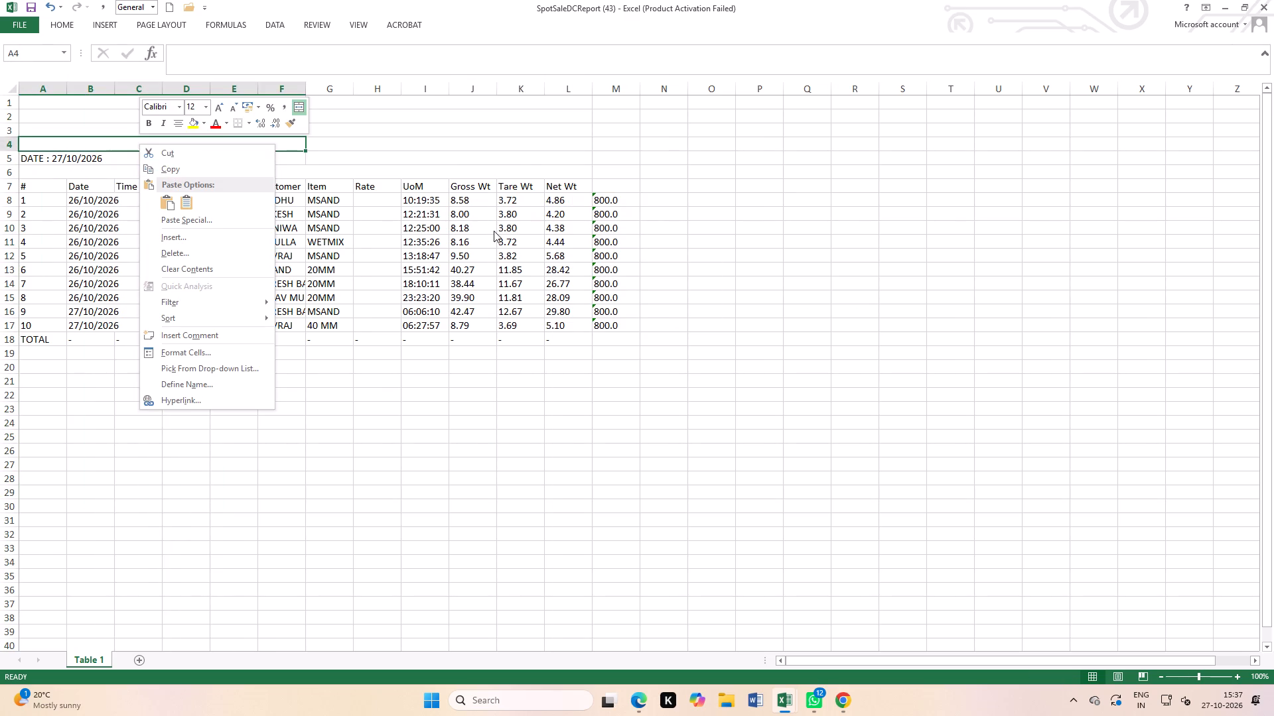
click(494, 231)
click(157, 87)
click(145, 86)
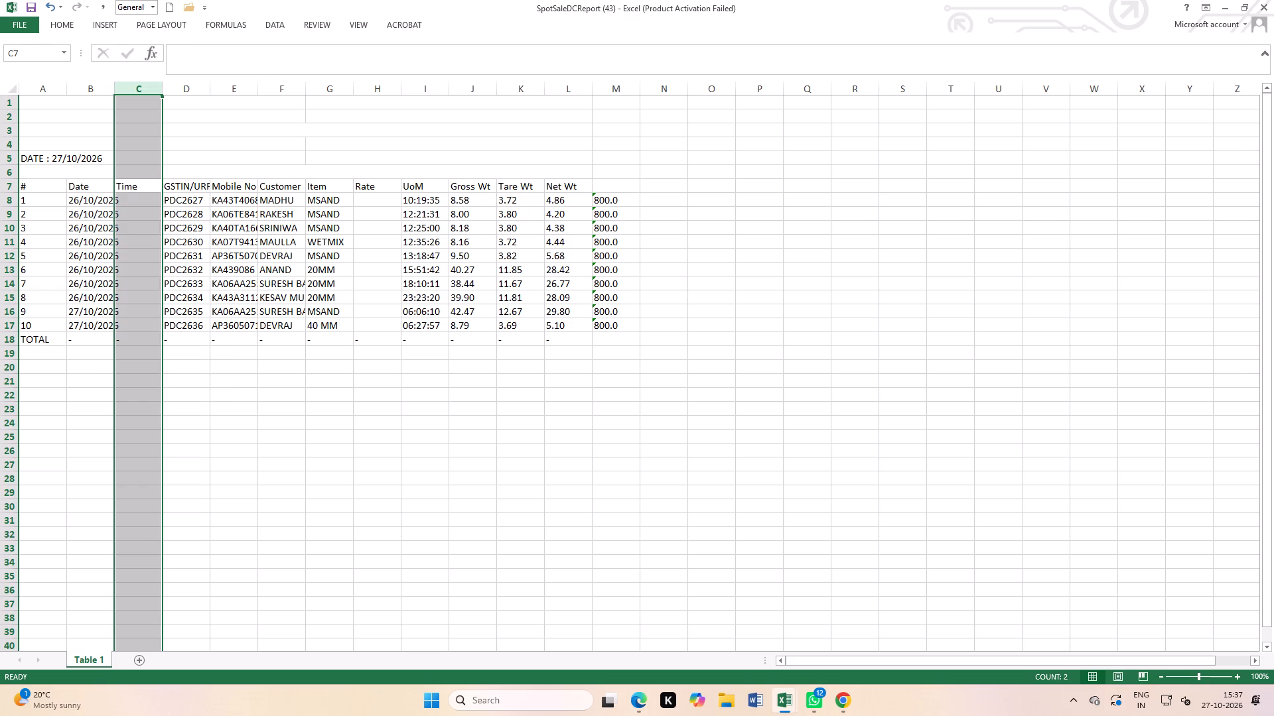
right_click(135, 227)
click(169, 336)
click(346, 273)
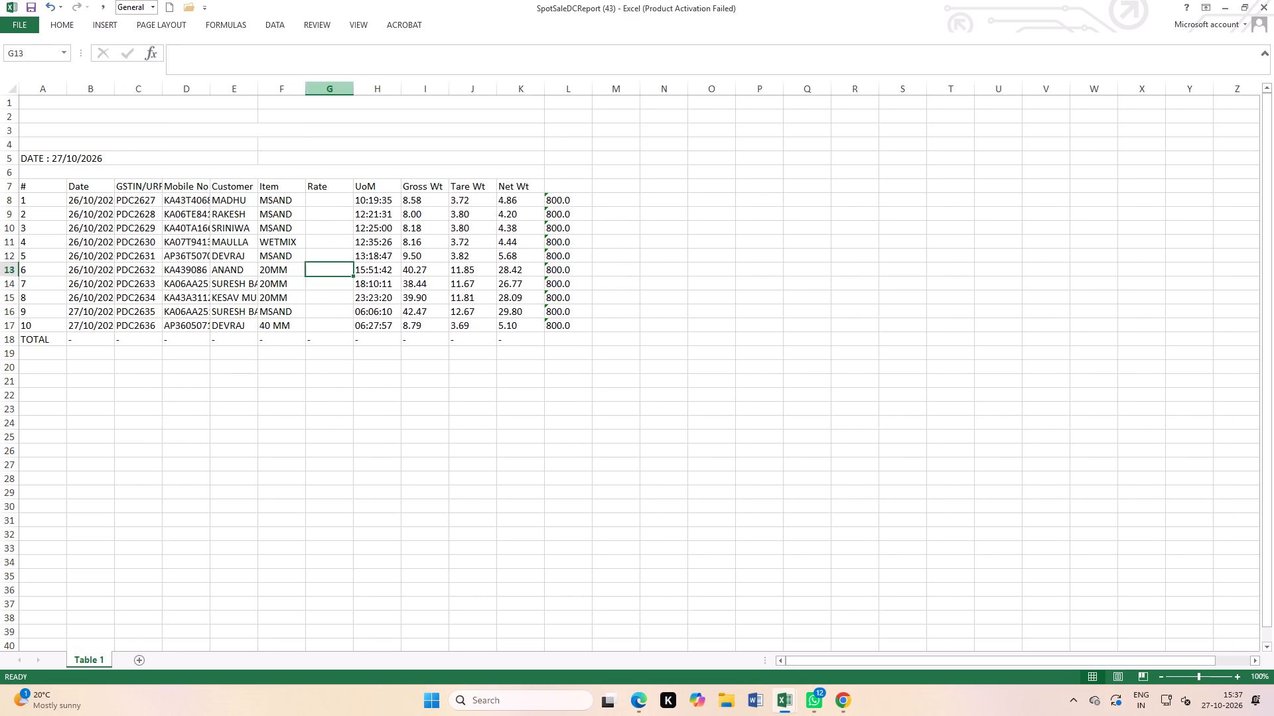
Delete the emptied Rate column.
click(331, 84)
right_click(319, 224)
click(353, 327)
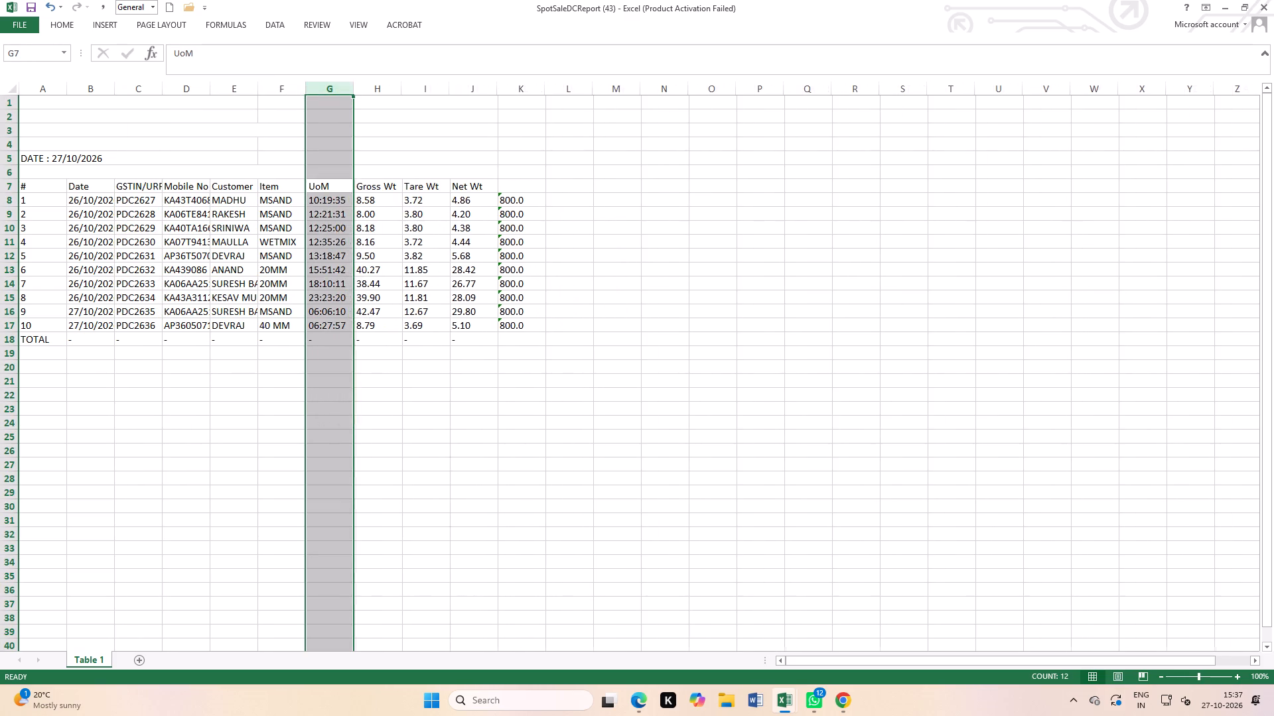
click(637, 335)
Centre the ten data rows from the Date column through the rate values horizontally and middle-align them vertically.
drag(85, 200, 326, 290)
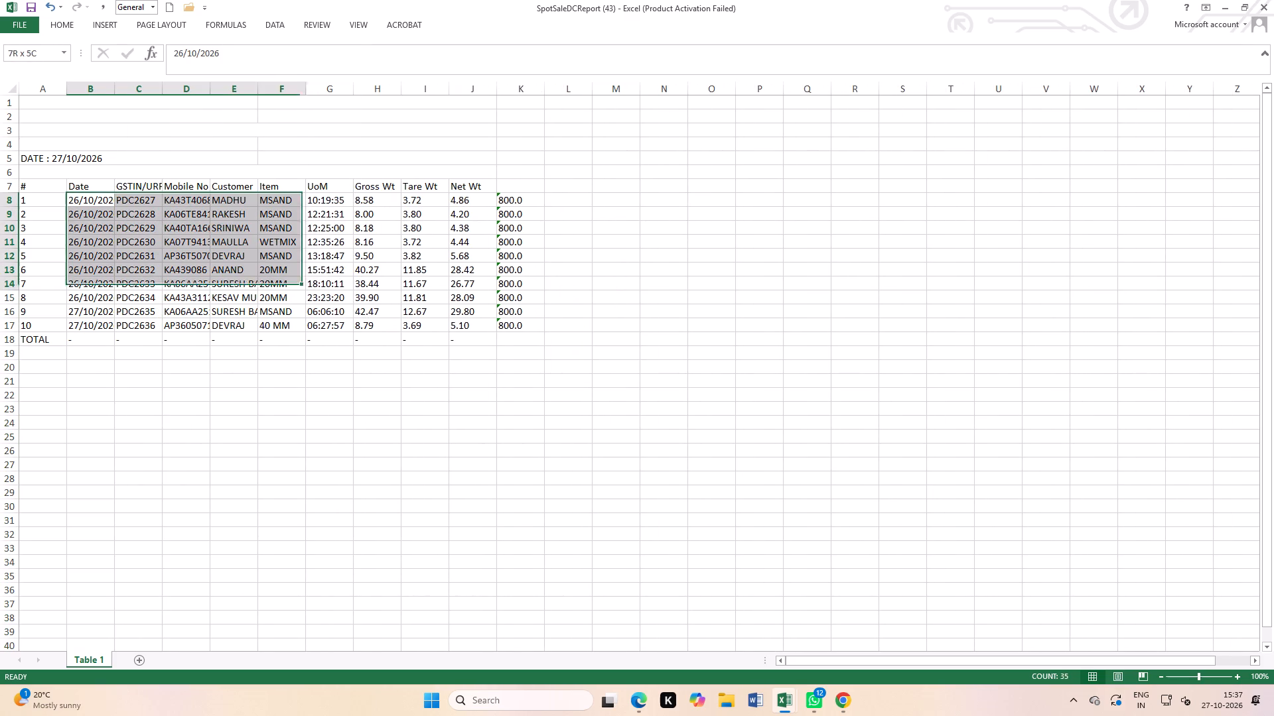
drag(326, 290, 514, 327)
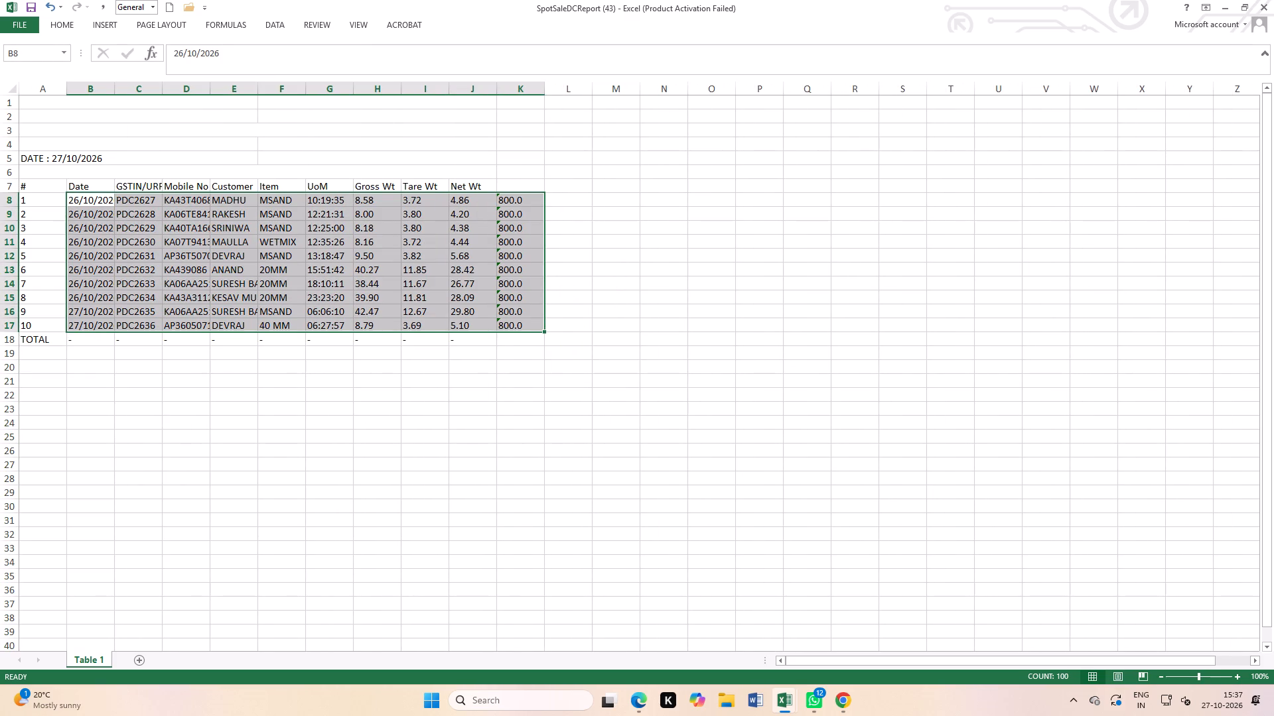
click(69, 24)
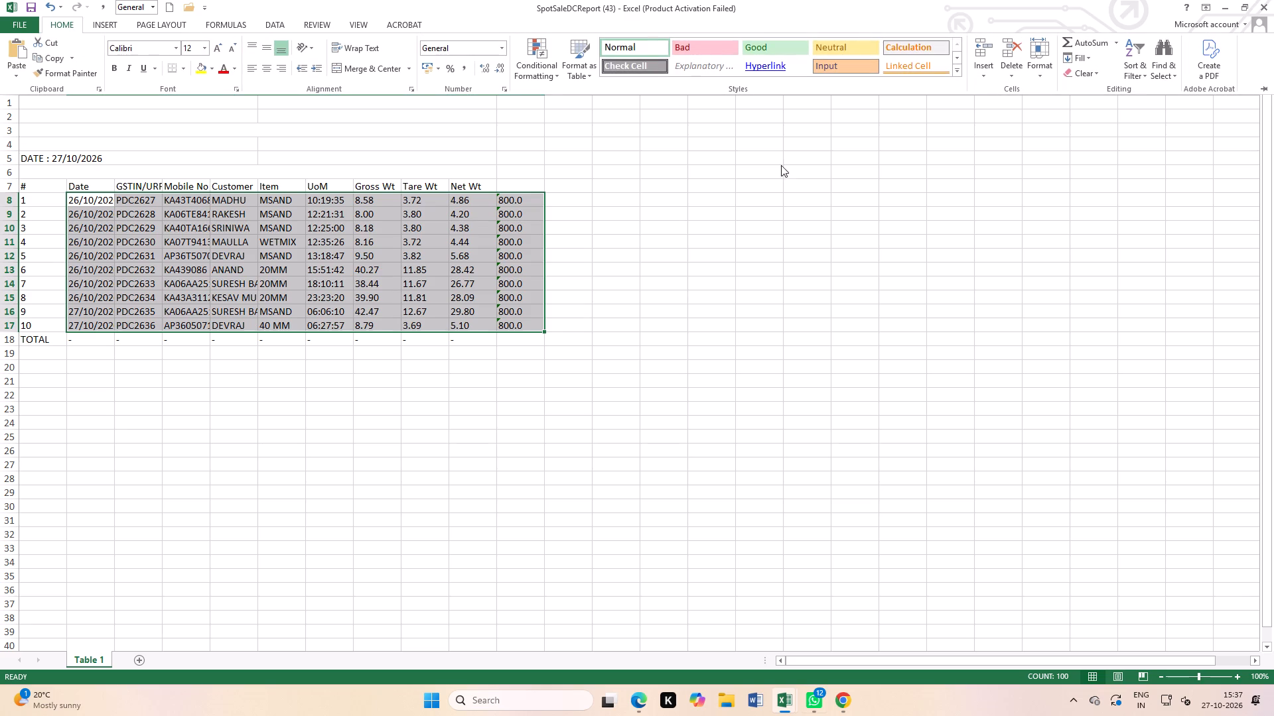
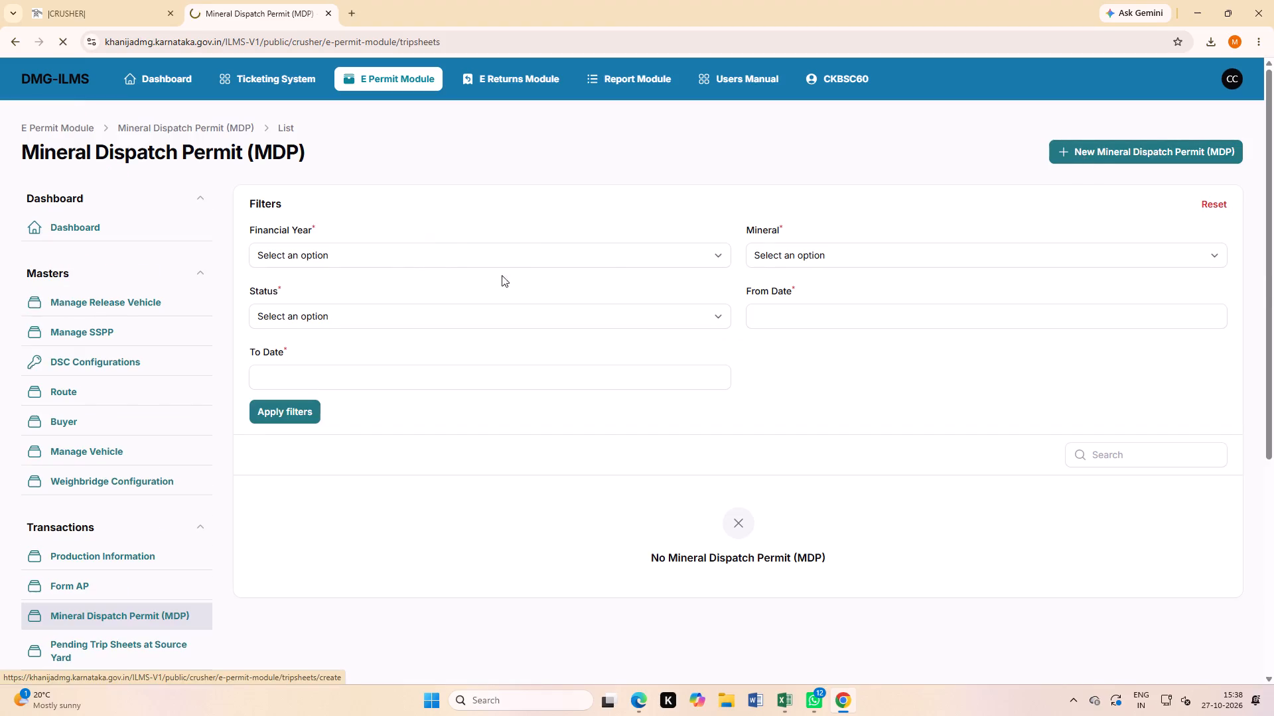
Choose SSPP MDP as the mobile model for the new Mineral Dispatch Permit.
click(198, 263)
scroll(228, 337, down, 1)
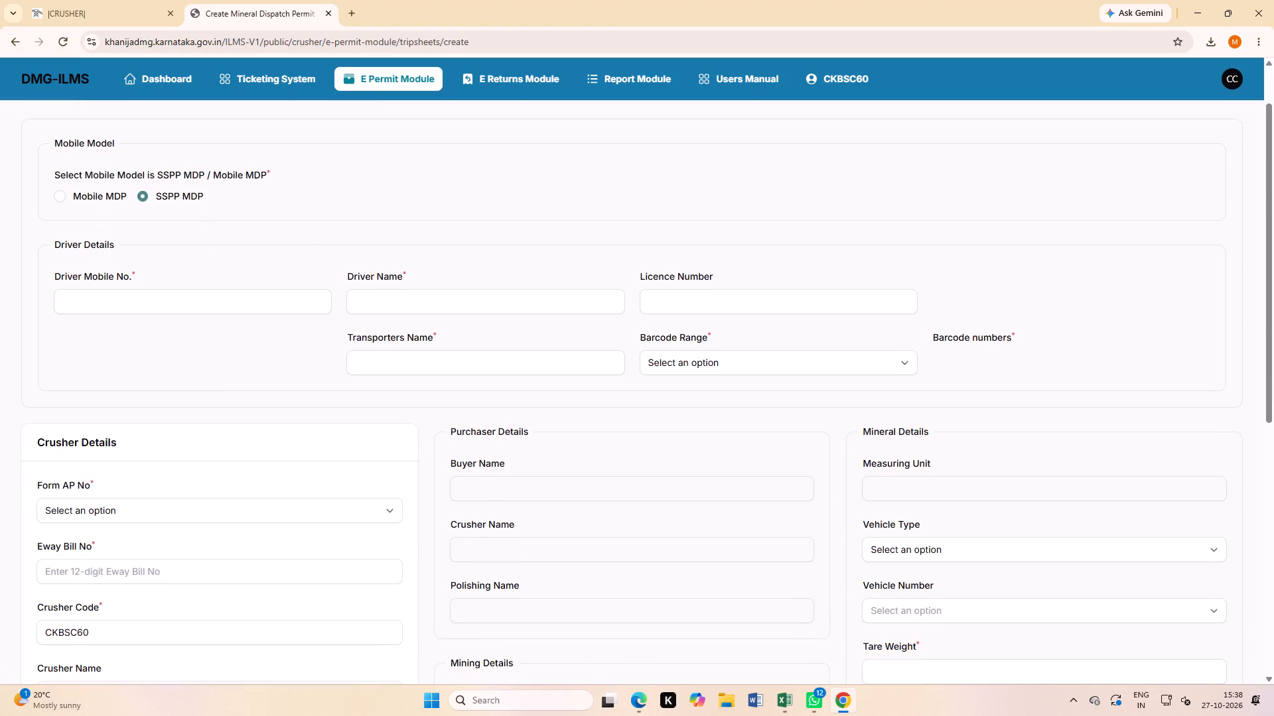
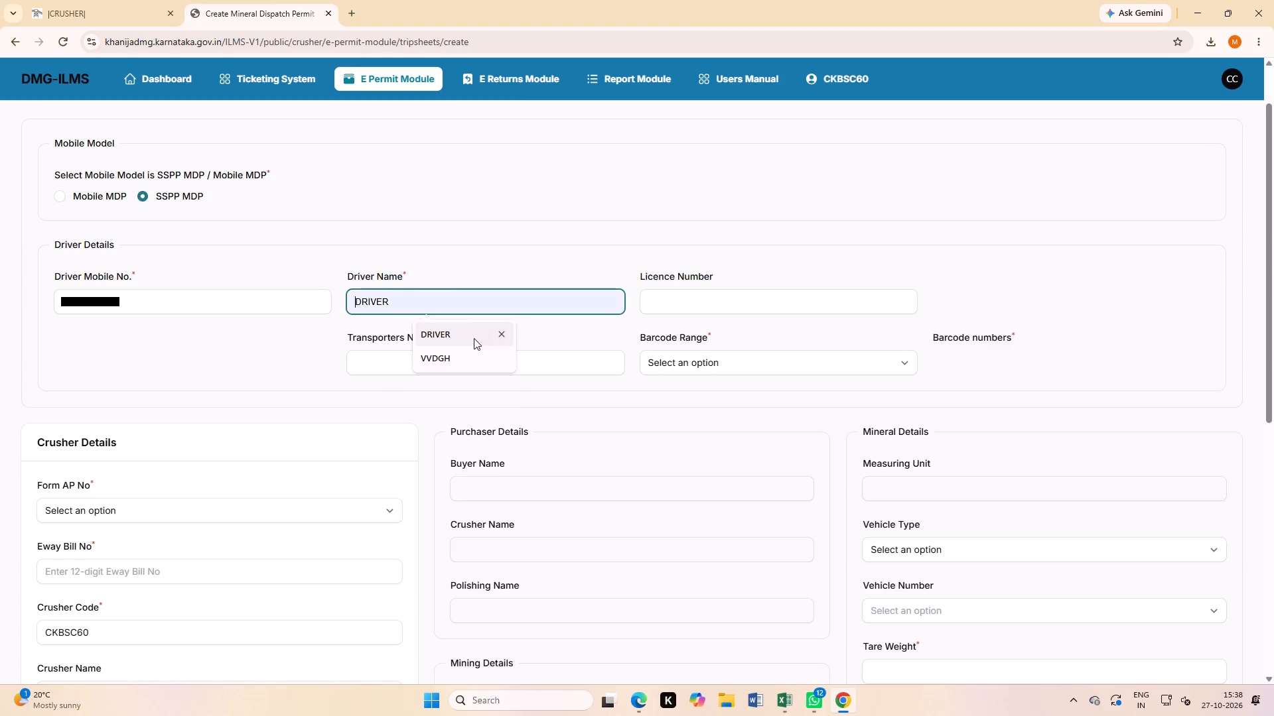
Set the driver name to DRIVER in the permit's driver details.
click(474, 338)
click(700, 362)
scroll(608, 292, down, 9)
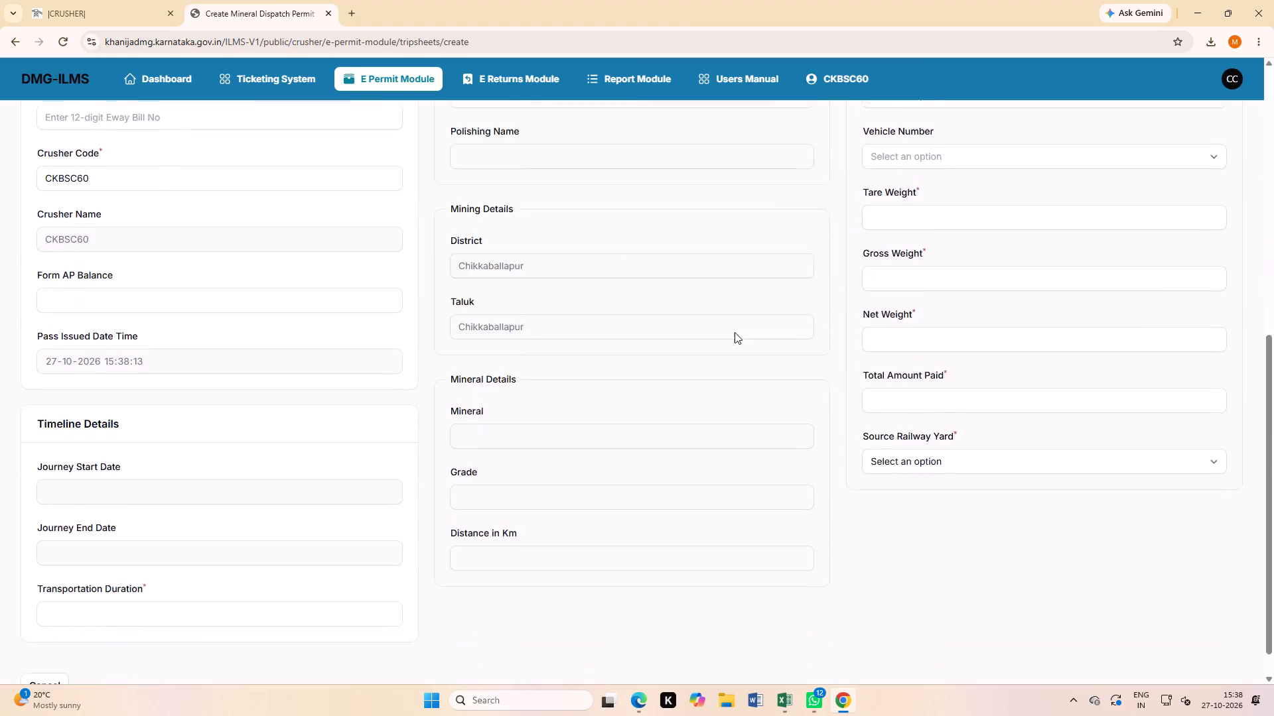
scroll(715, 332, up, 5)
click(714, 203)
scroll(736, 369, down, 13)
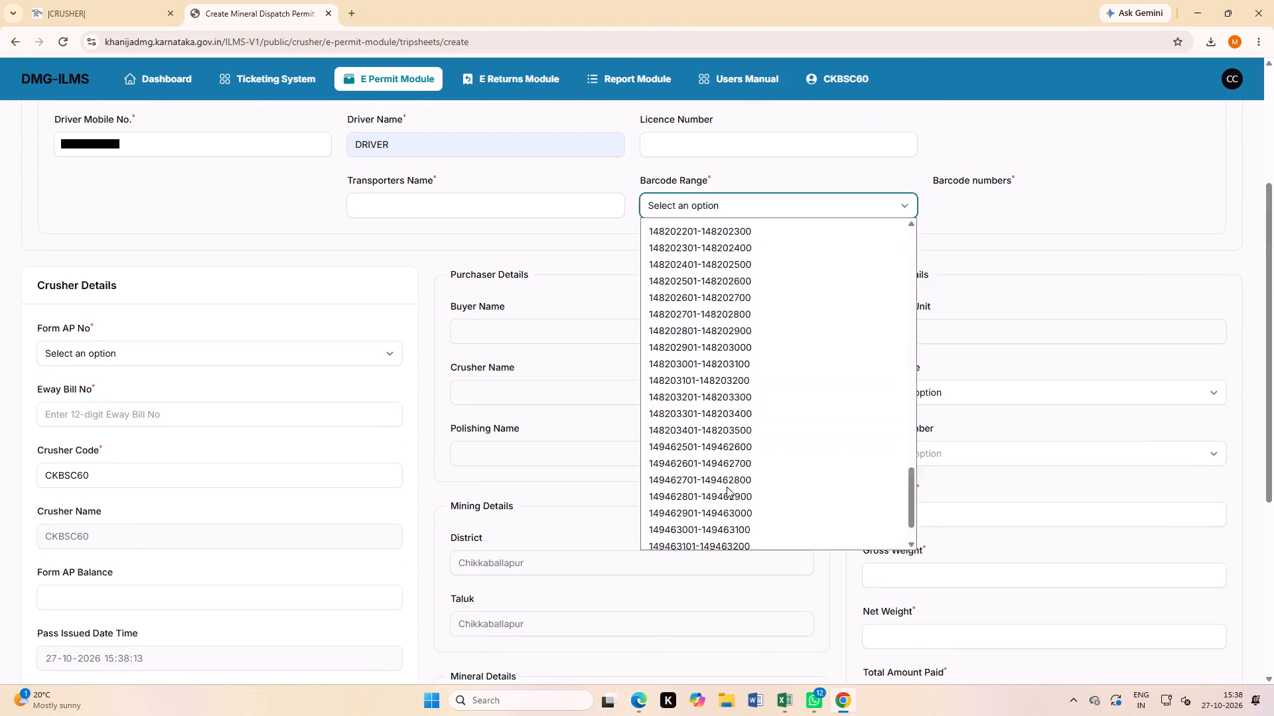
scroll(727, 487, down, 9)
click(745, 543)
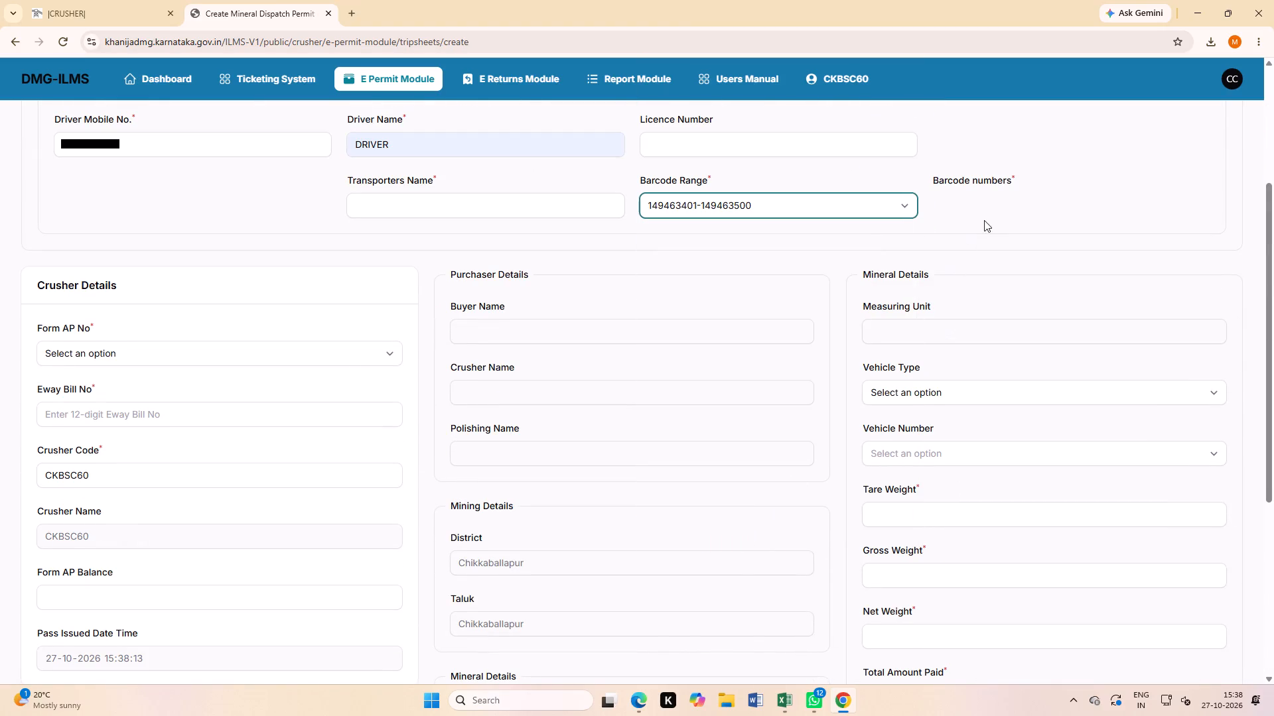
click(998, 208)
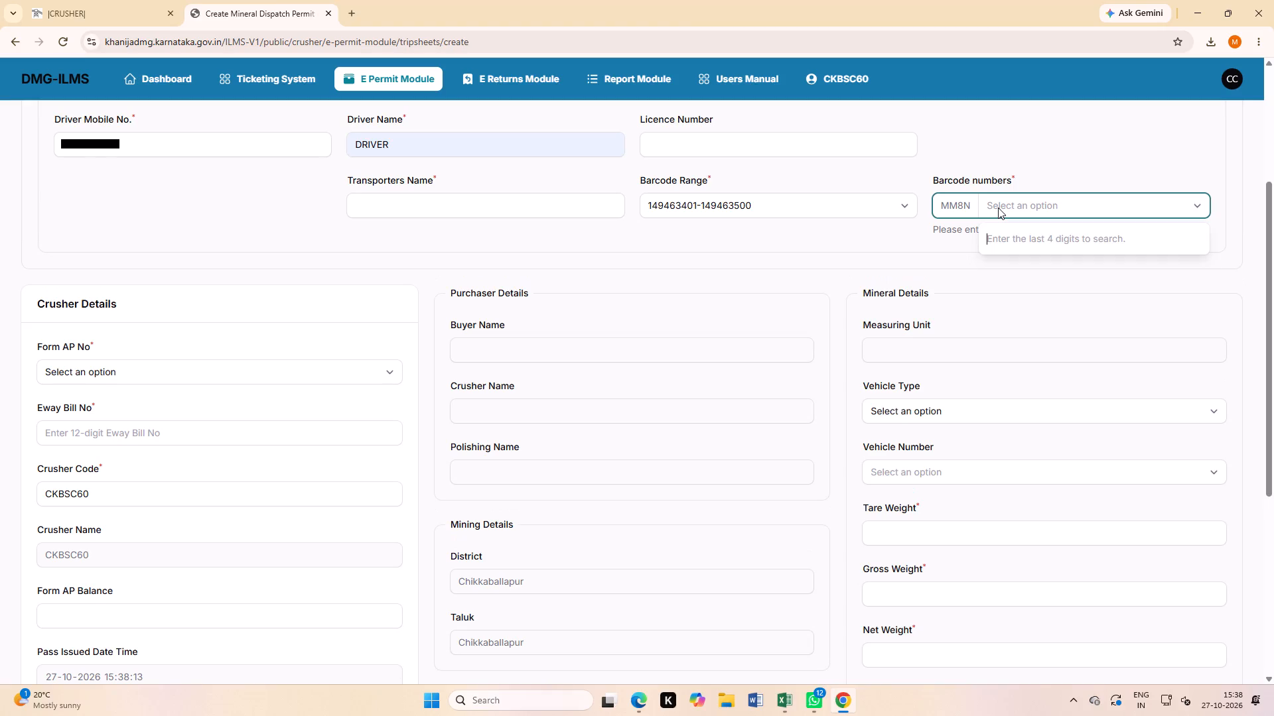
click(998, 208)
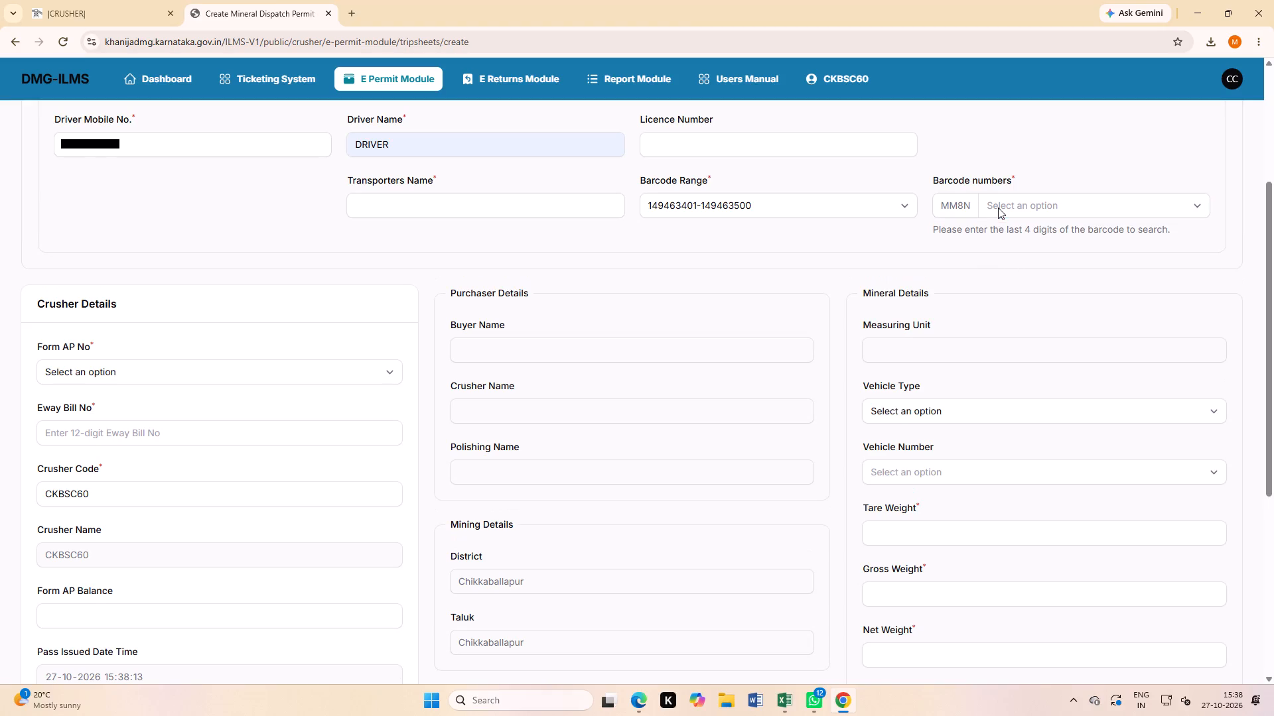
click(812, 205)
scroll(781, 445, down, 13)
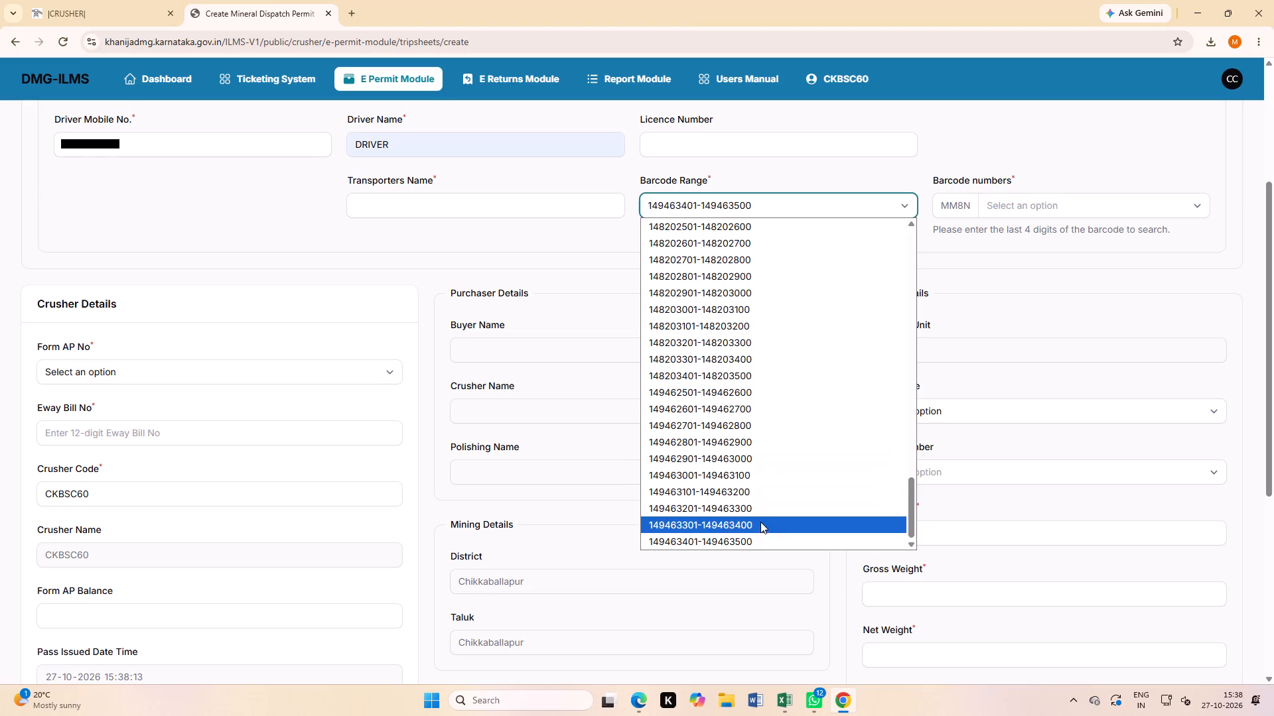
click(754, 489)
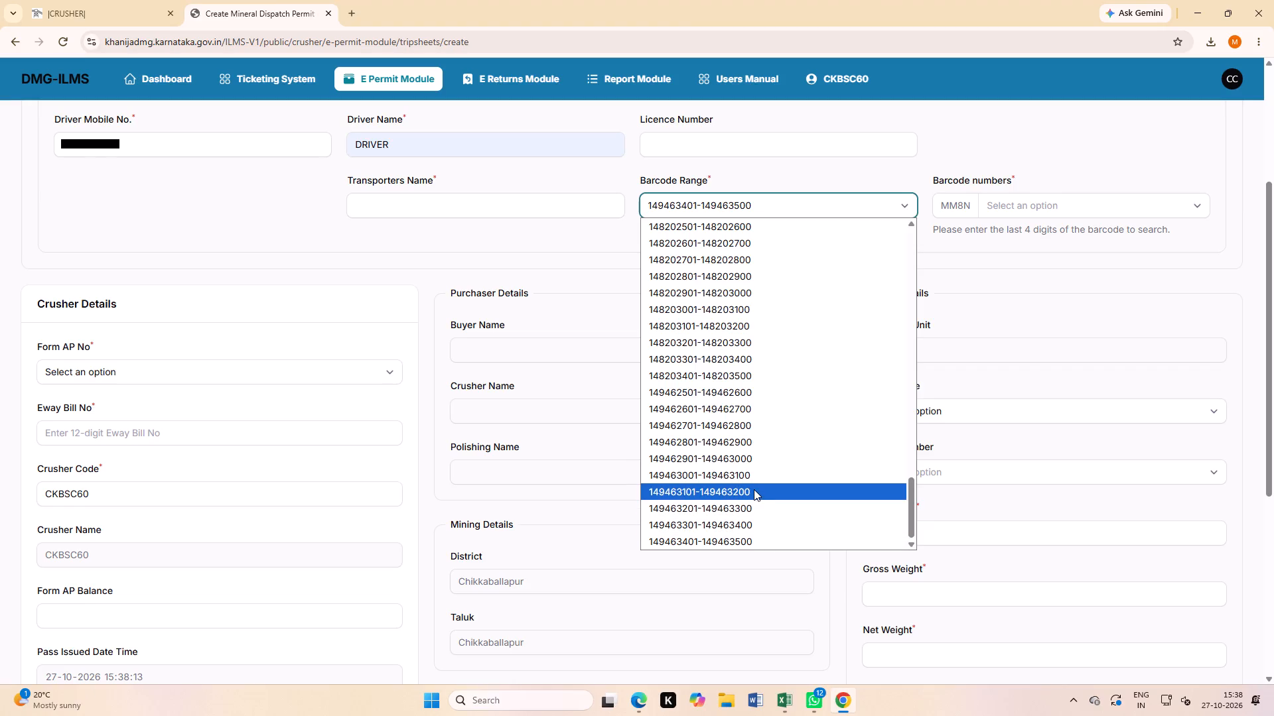
click(1063, 206)
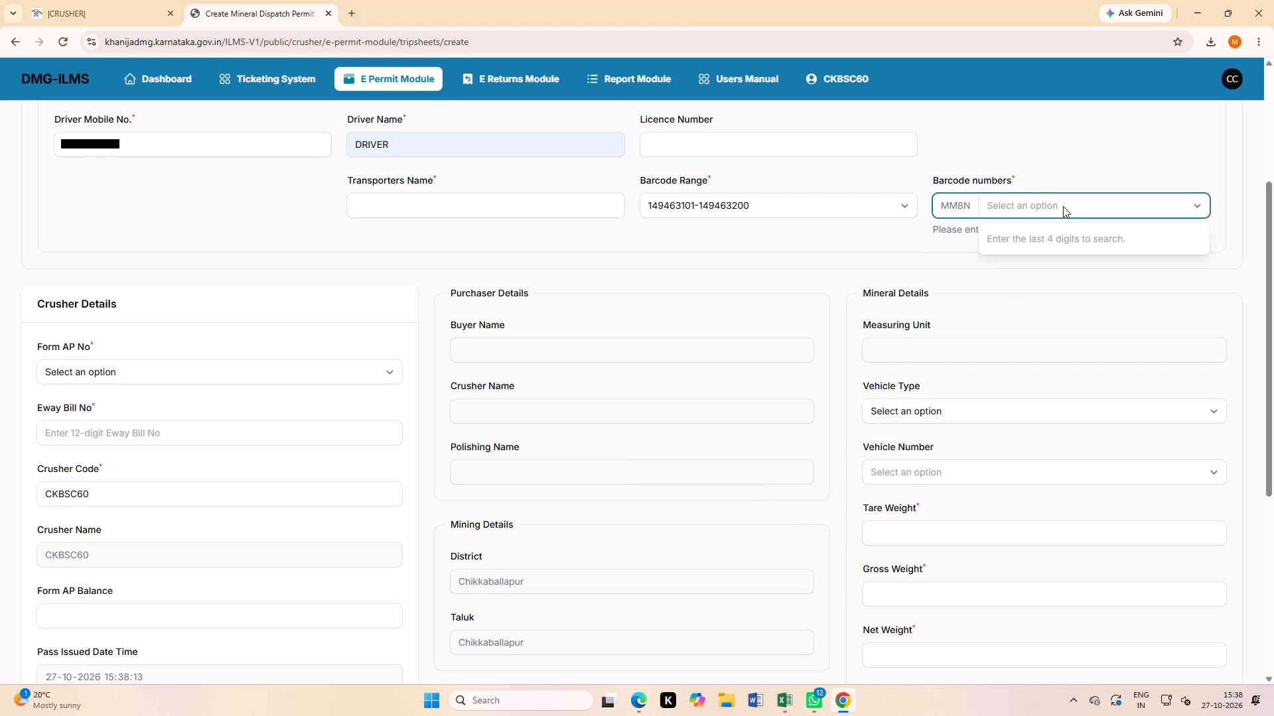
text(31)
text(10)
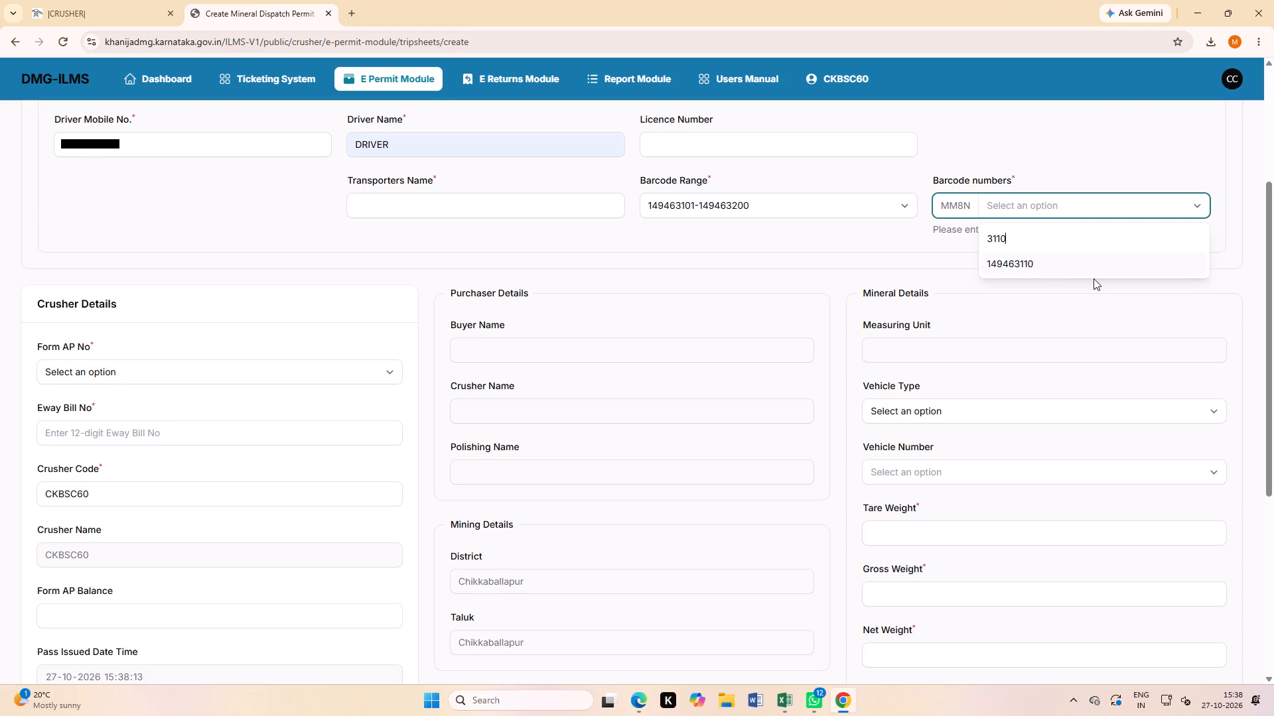
click(1034, 264)
click(198, 370)
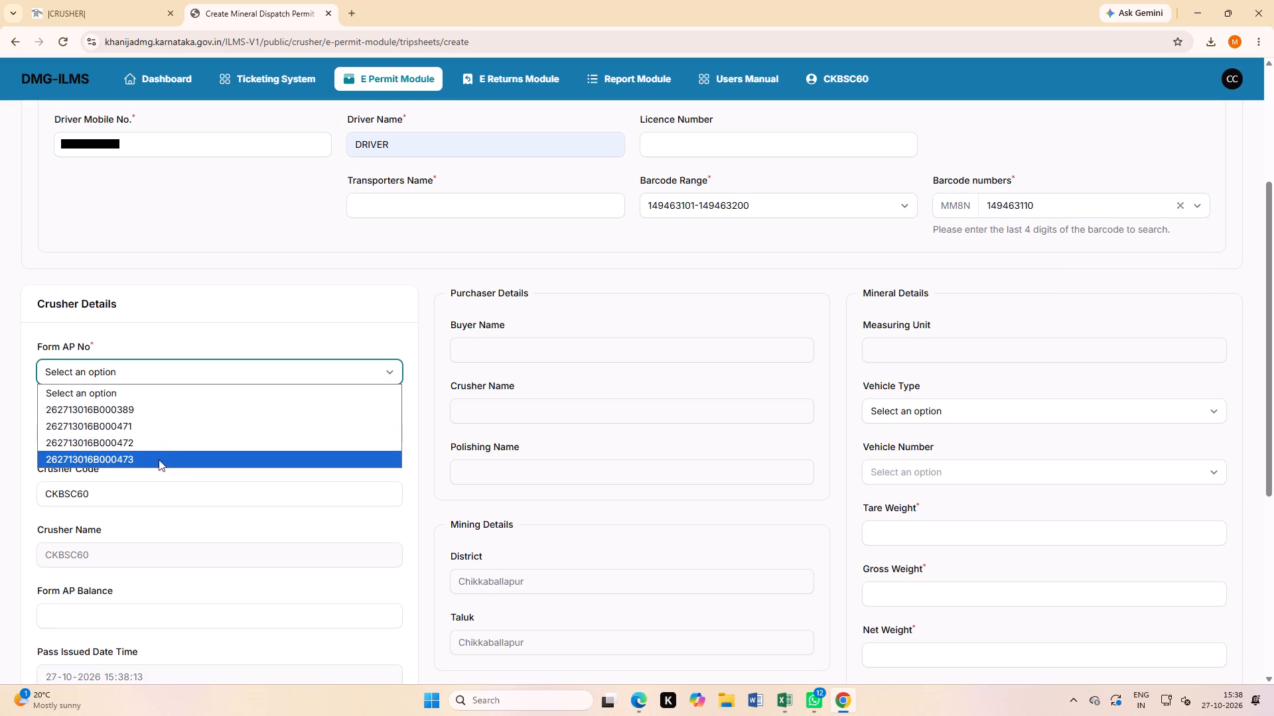
click(158, 448)
scroll(599, 410, down, 2)
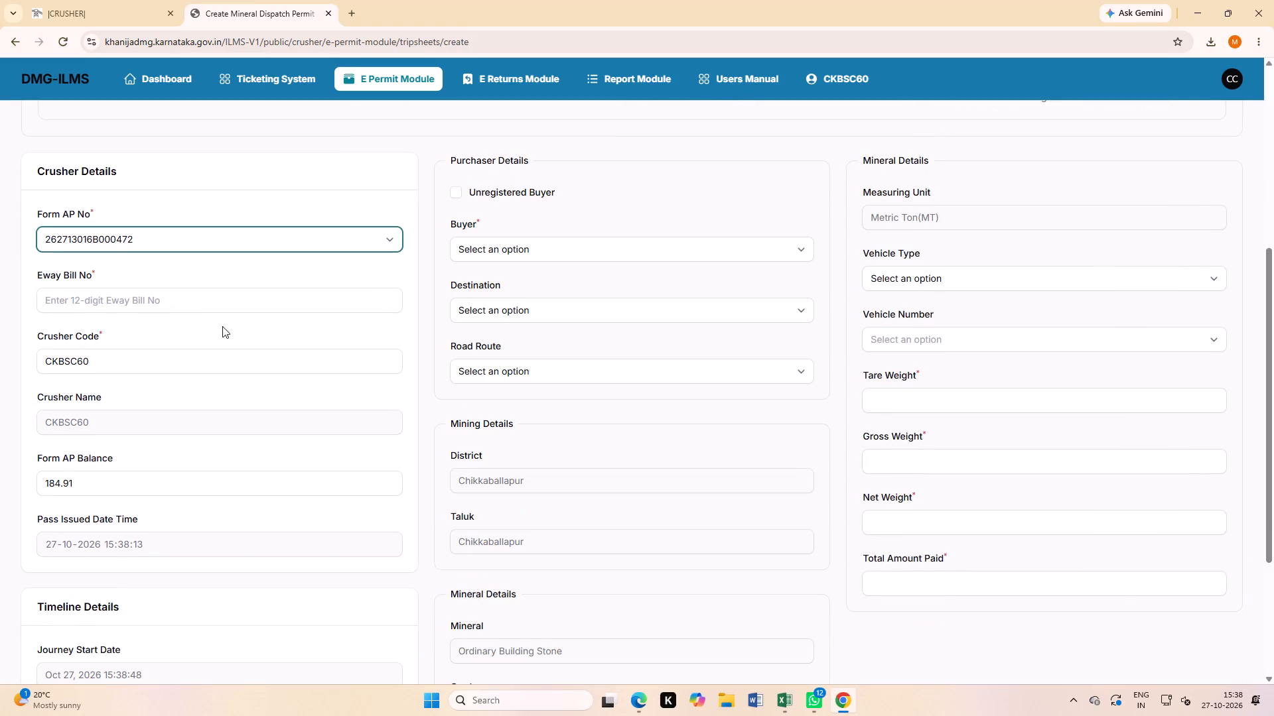
click(228, 309)
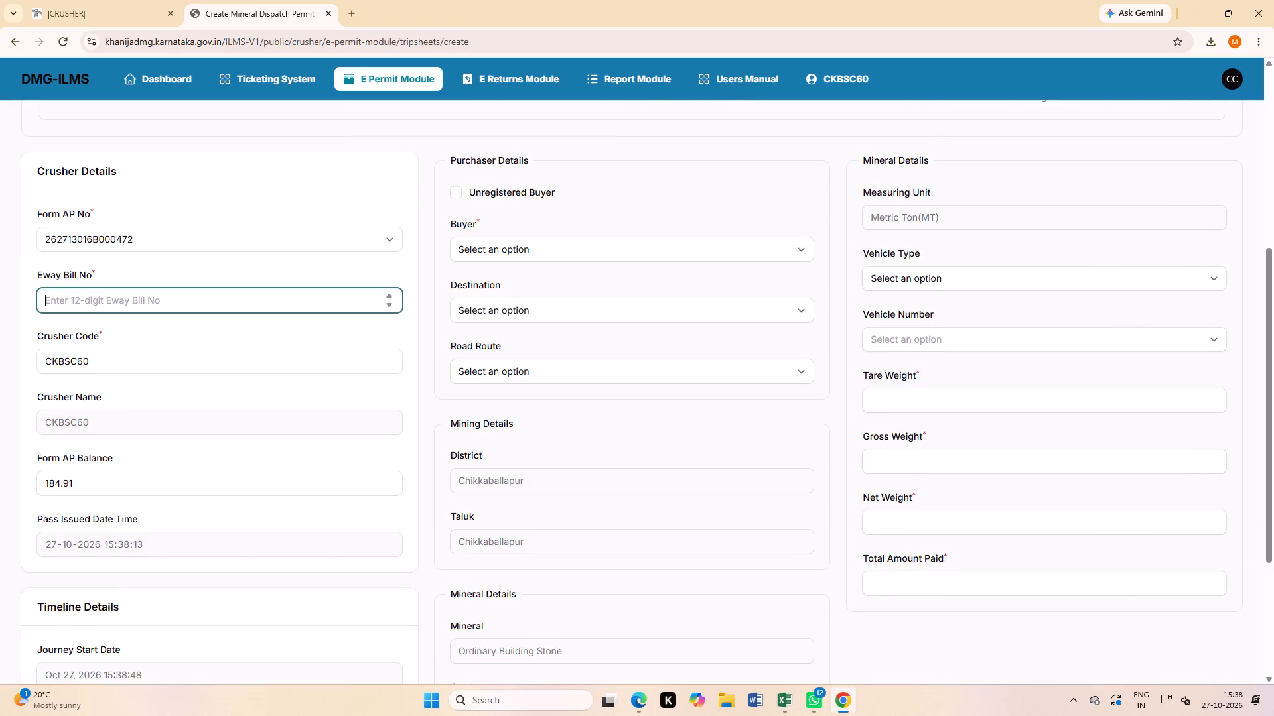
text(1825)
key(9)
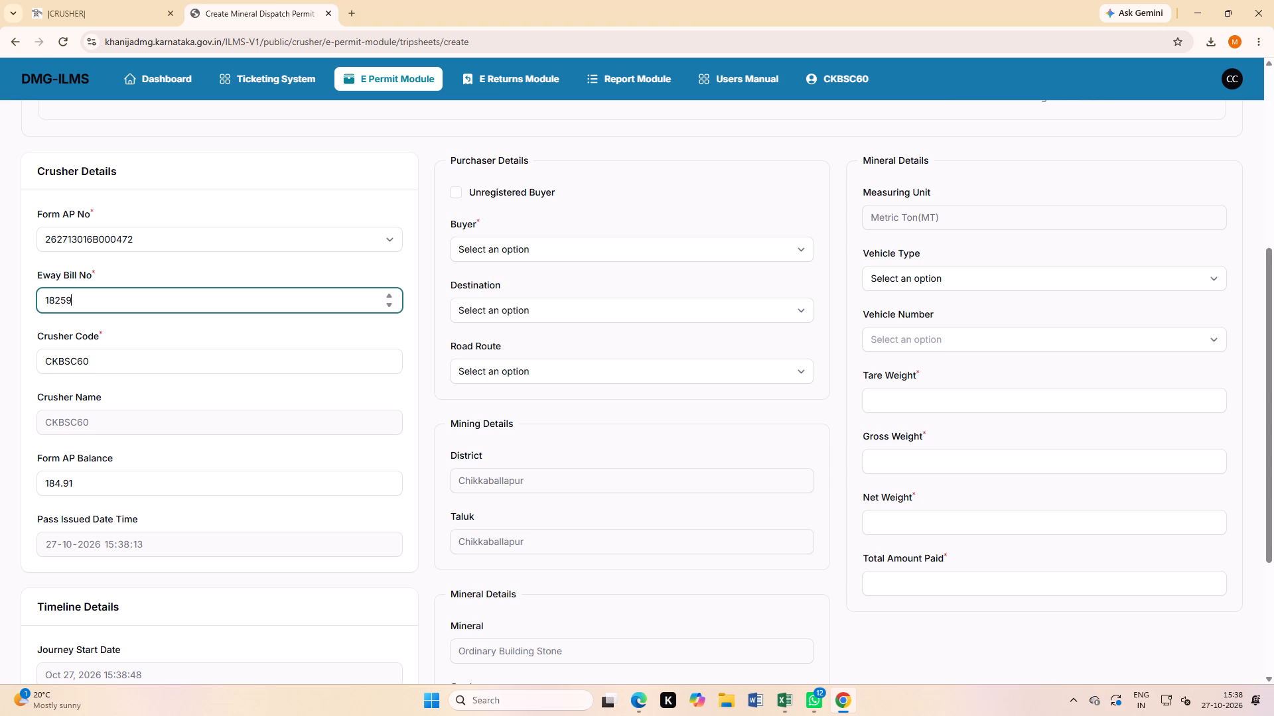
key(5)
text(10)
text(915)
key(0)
click(257, 325)
Mark the purchaser as an unregistered buyer.
click(457, 192)
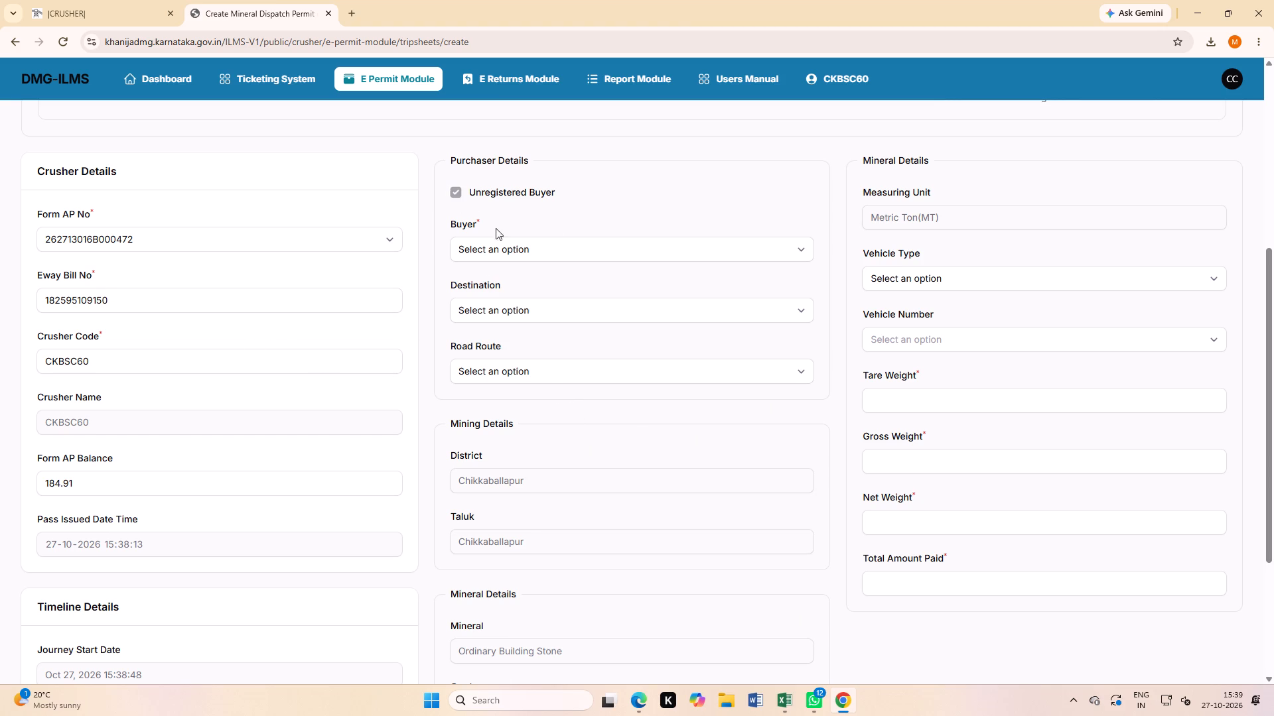
click(521, 255)
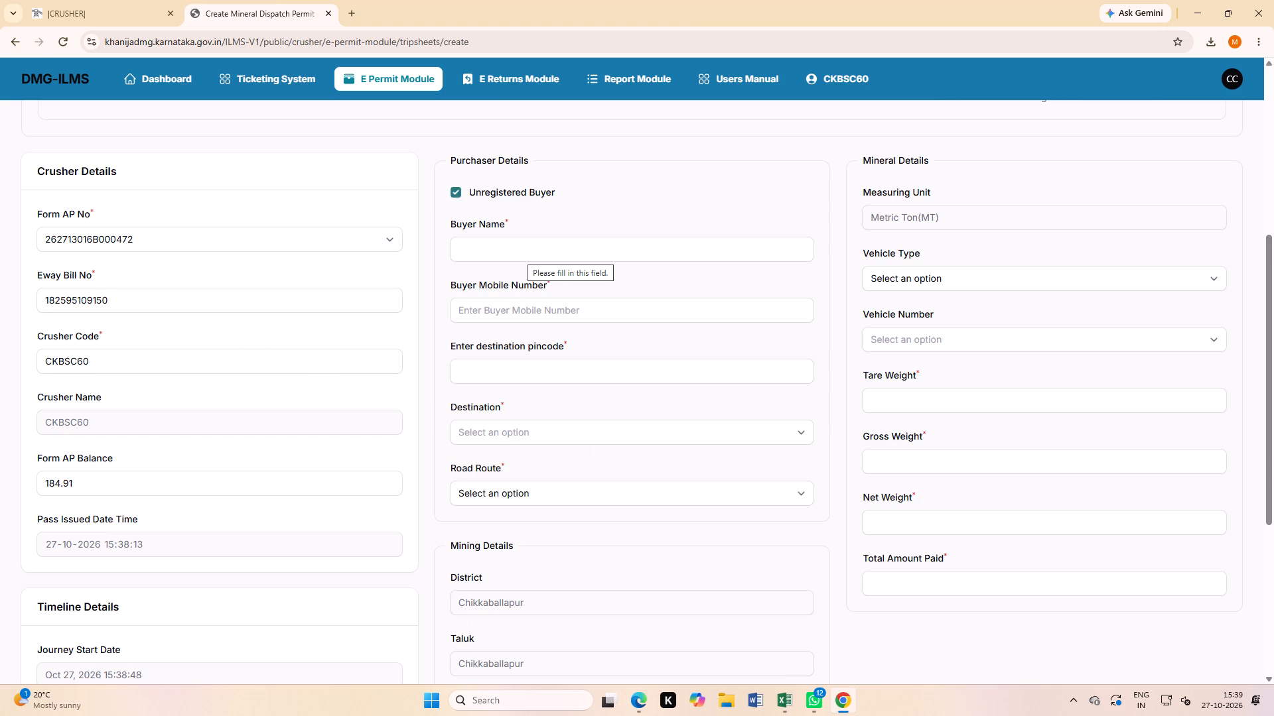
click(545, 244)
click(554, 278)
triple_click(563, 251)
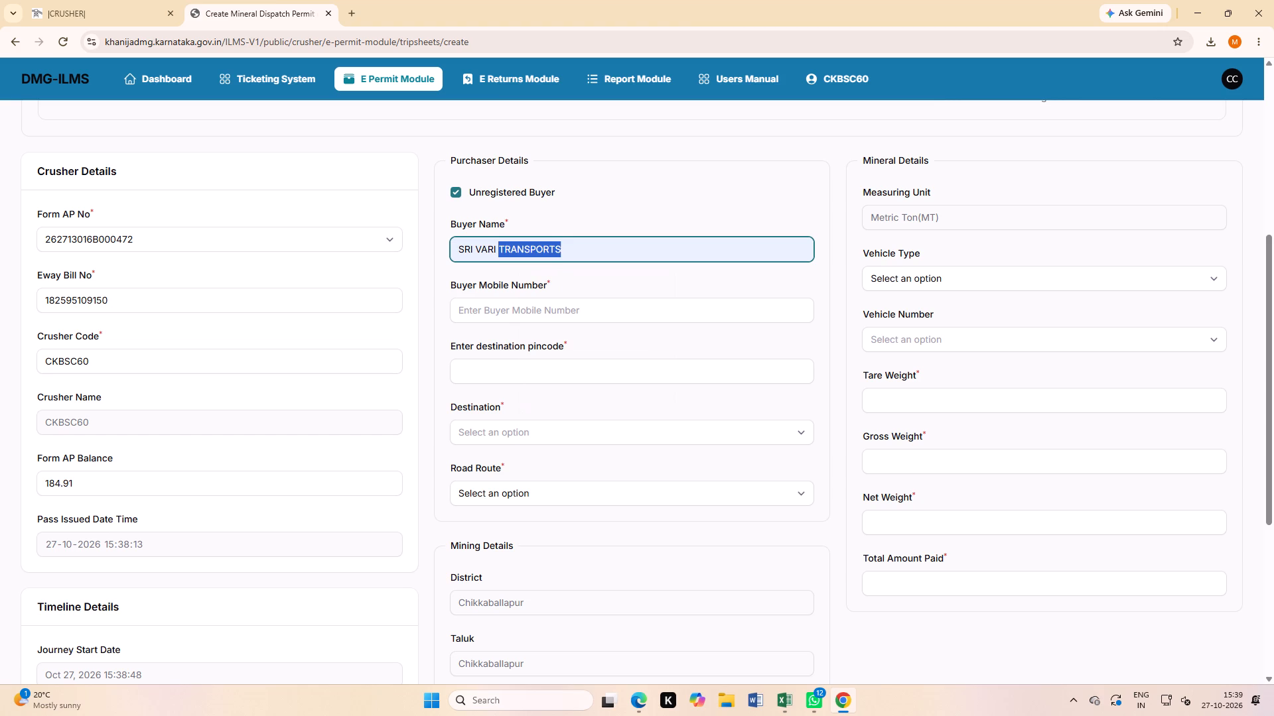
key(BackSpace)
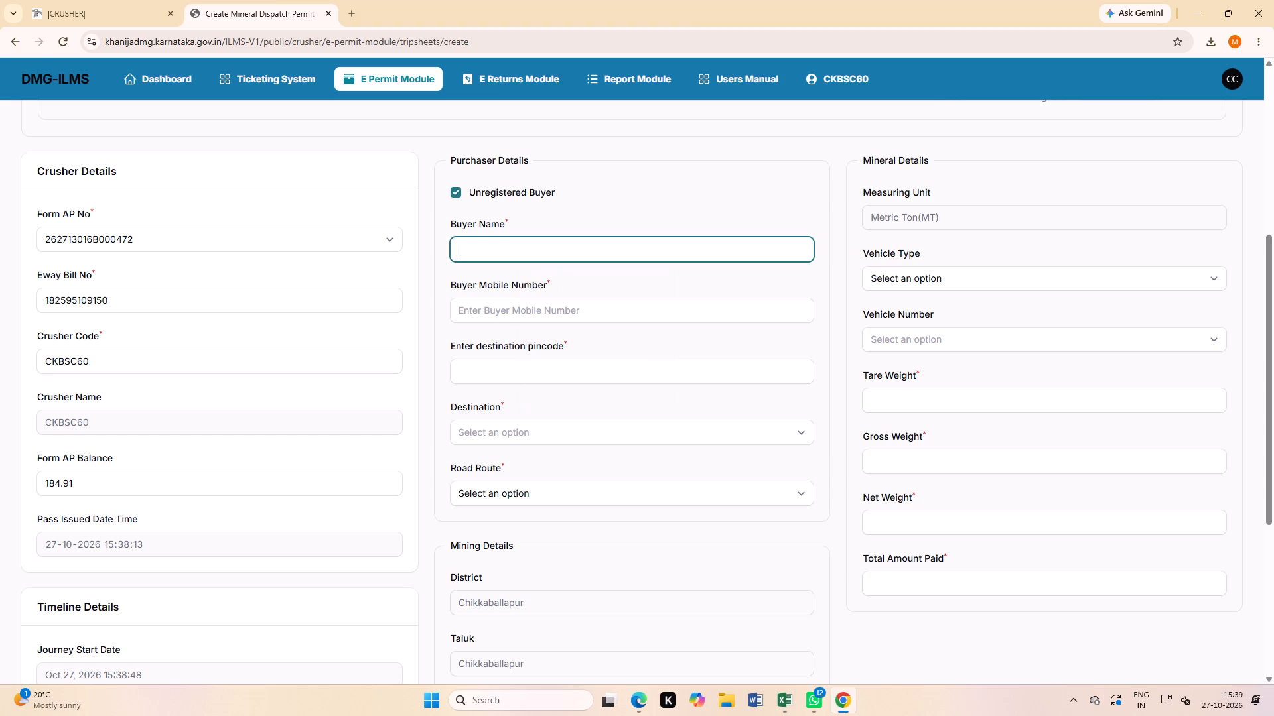
Set the buyer name to FIRST CHOICE RMX LLP and enter the buyer's mobile number.
click(566, 253)
click(565, 326)
click(522, 306)
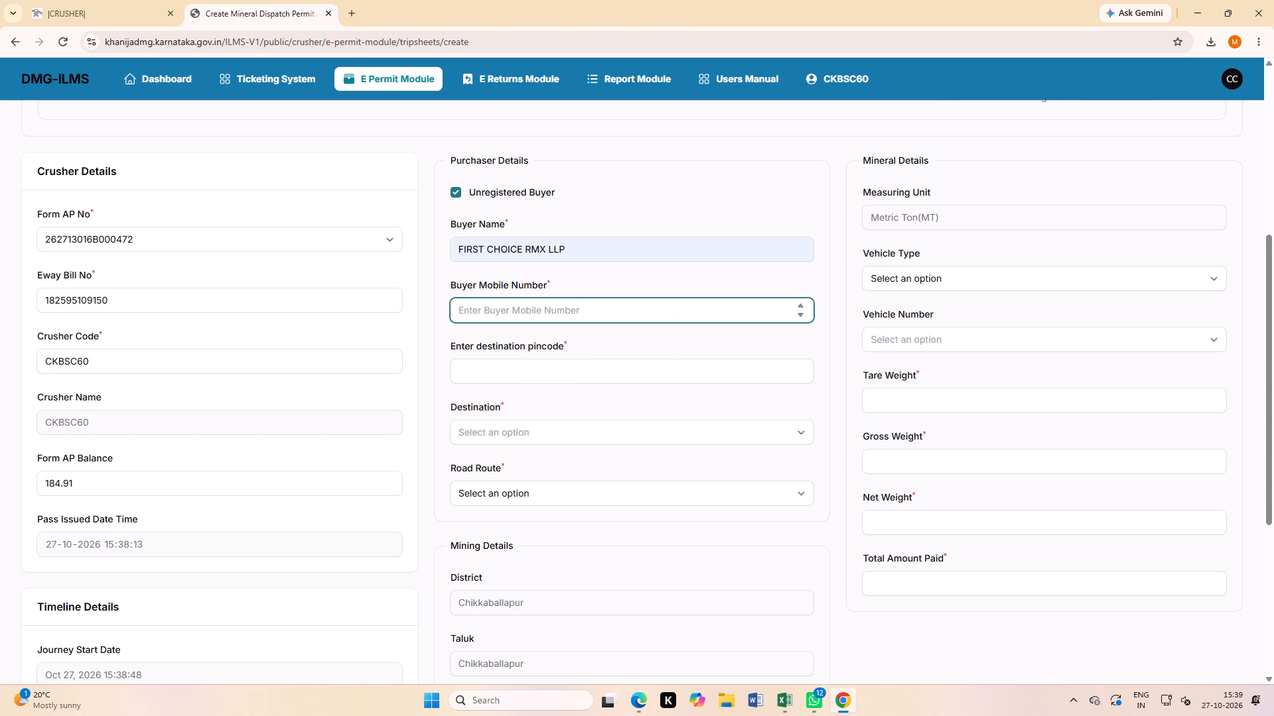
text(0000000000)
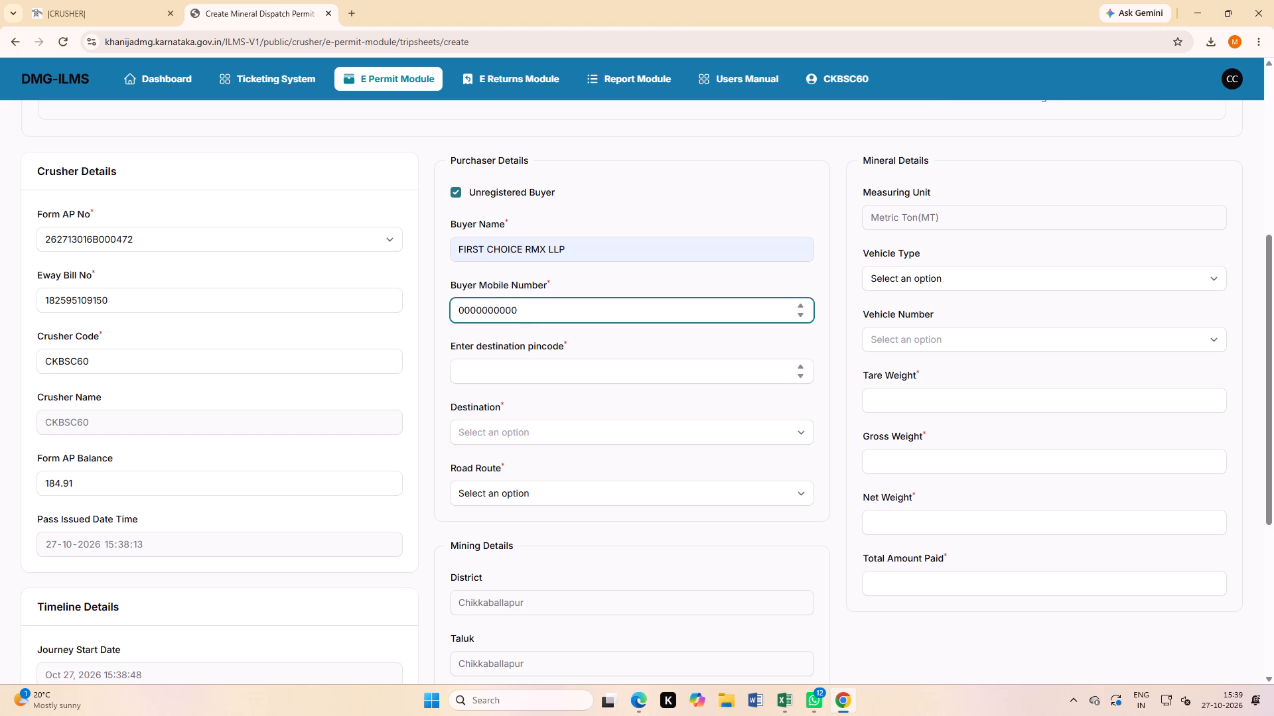
click(612, 344)
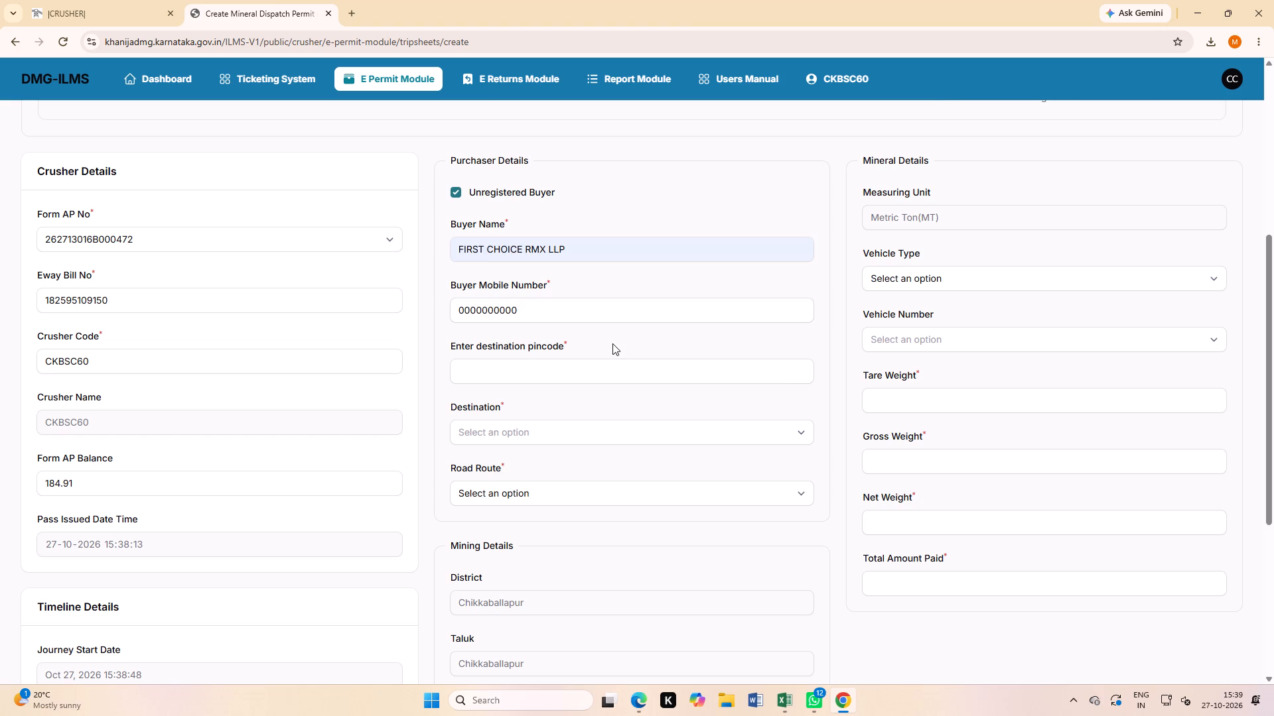
Enter destination pincode 562149 and choose Bagalur - 562149 as the destination.
click(559, 369)
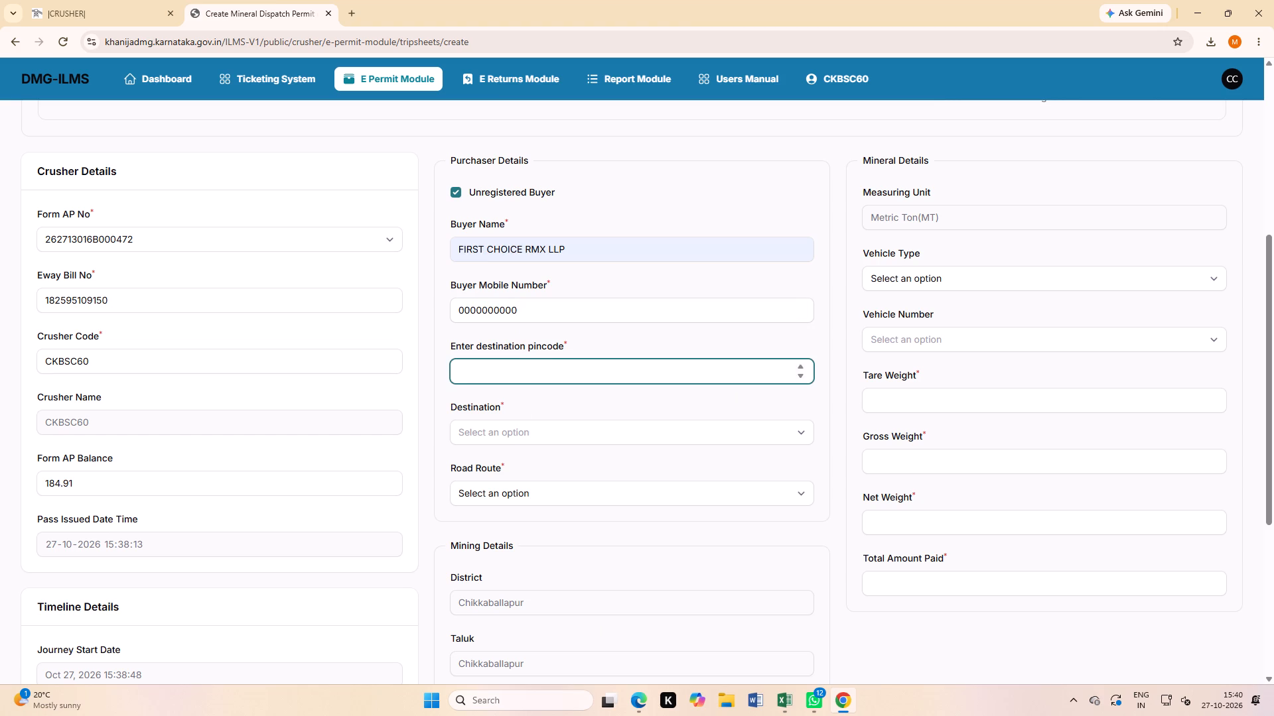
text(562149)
click(538, 436)
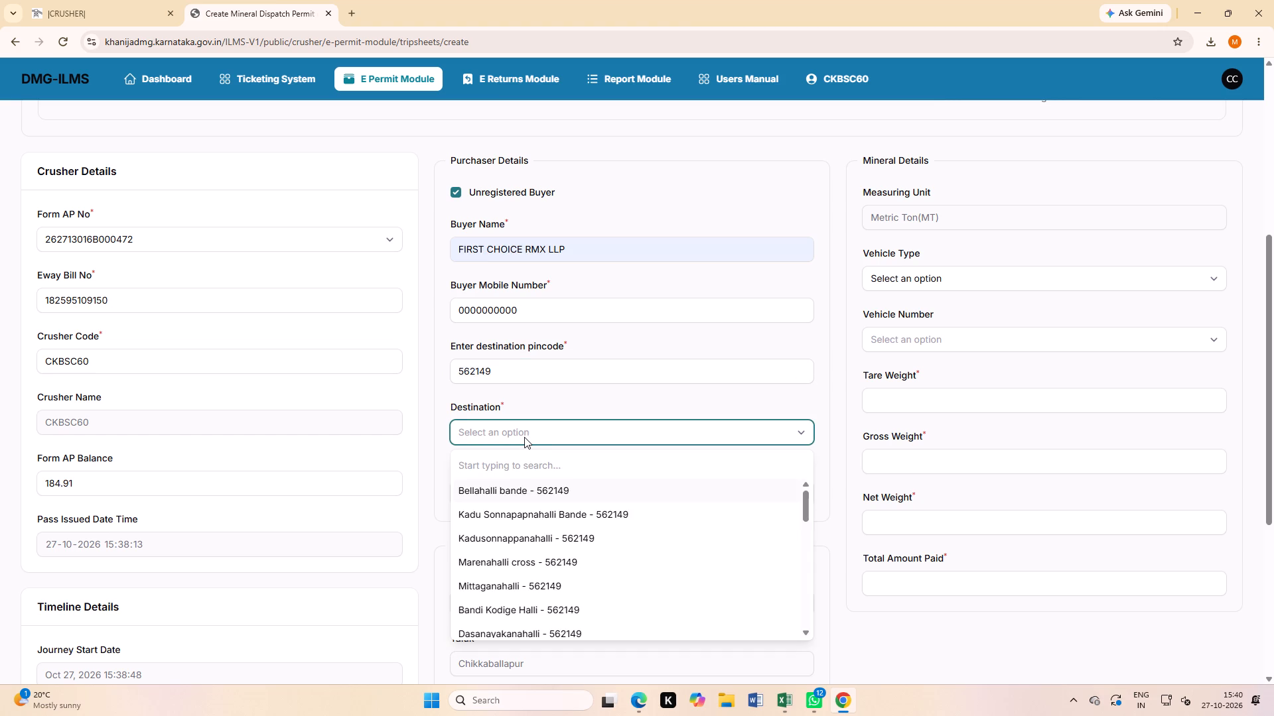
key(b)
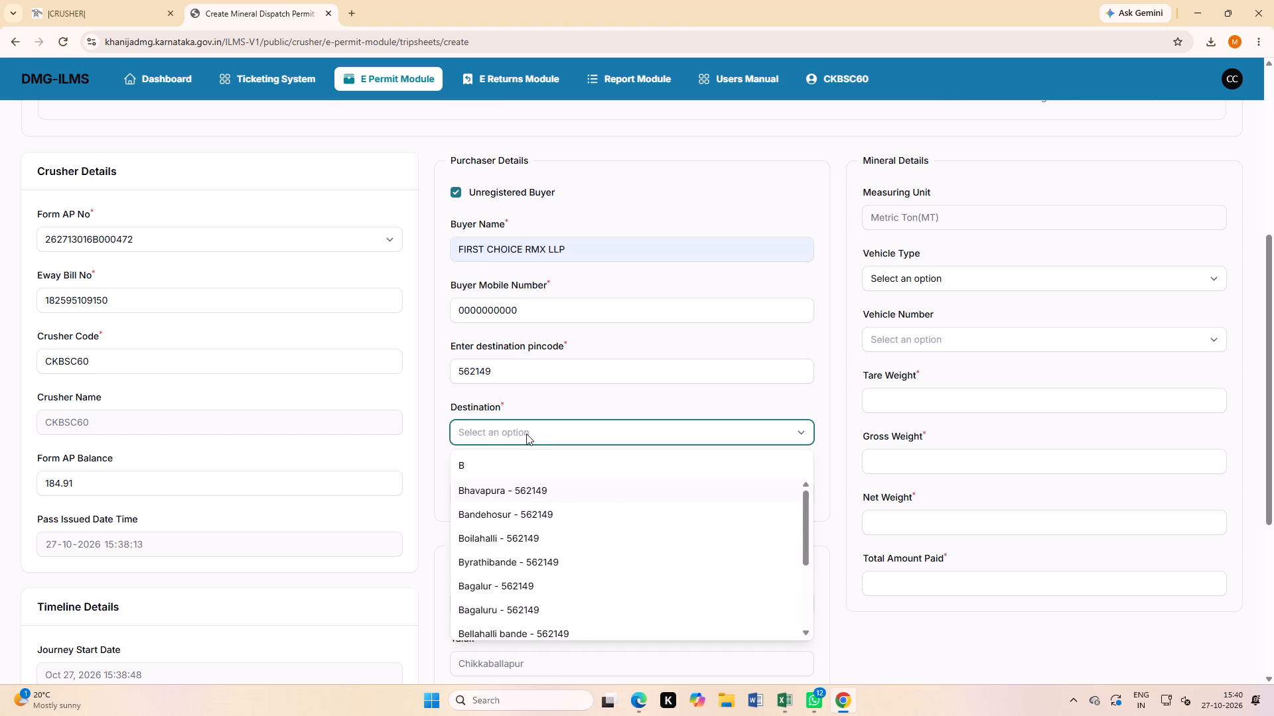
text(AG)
click(499, 496)
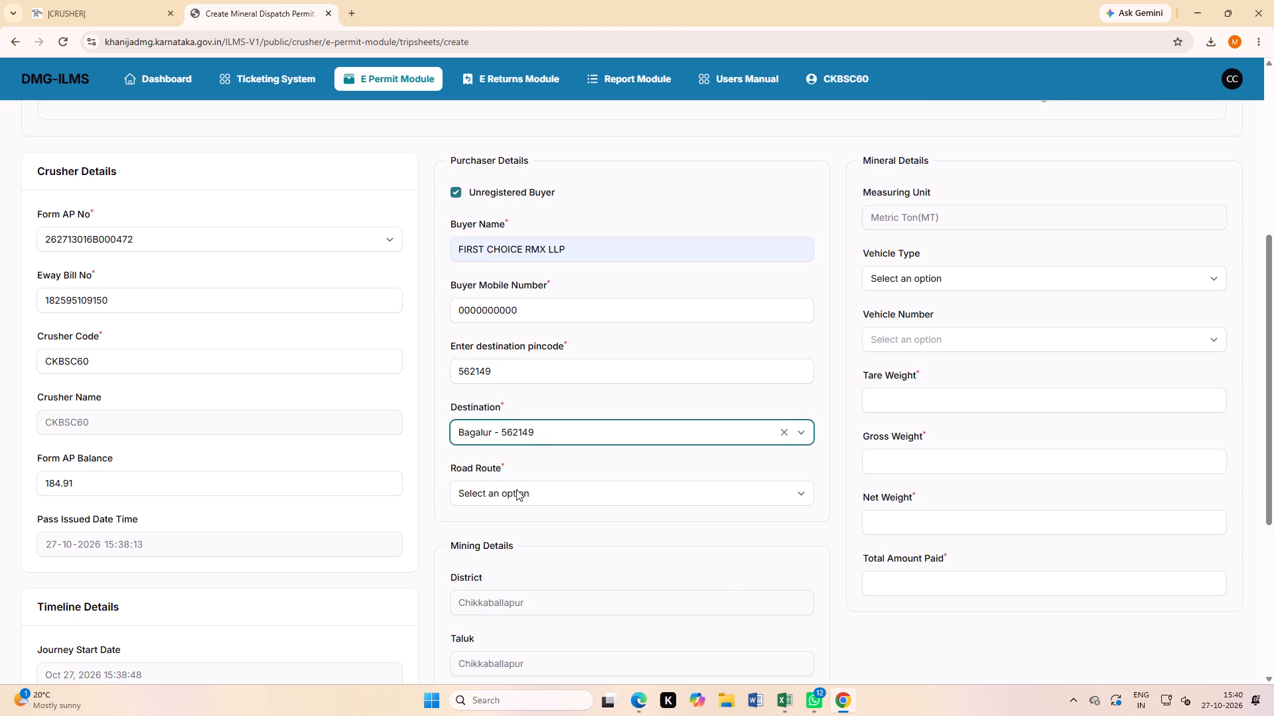
Choose the last listed road route from Chikkaballapur, Kanivenarayanapuraa to Bangalore.
click(516, 489)
click(521, 644)
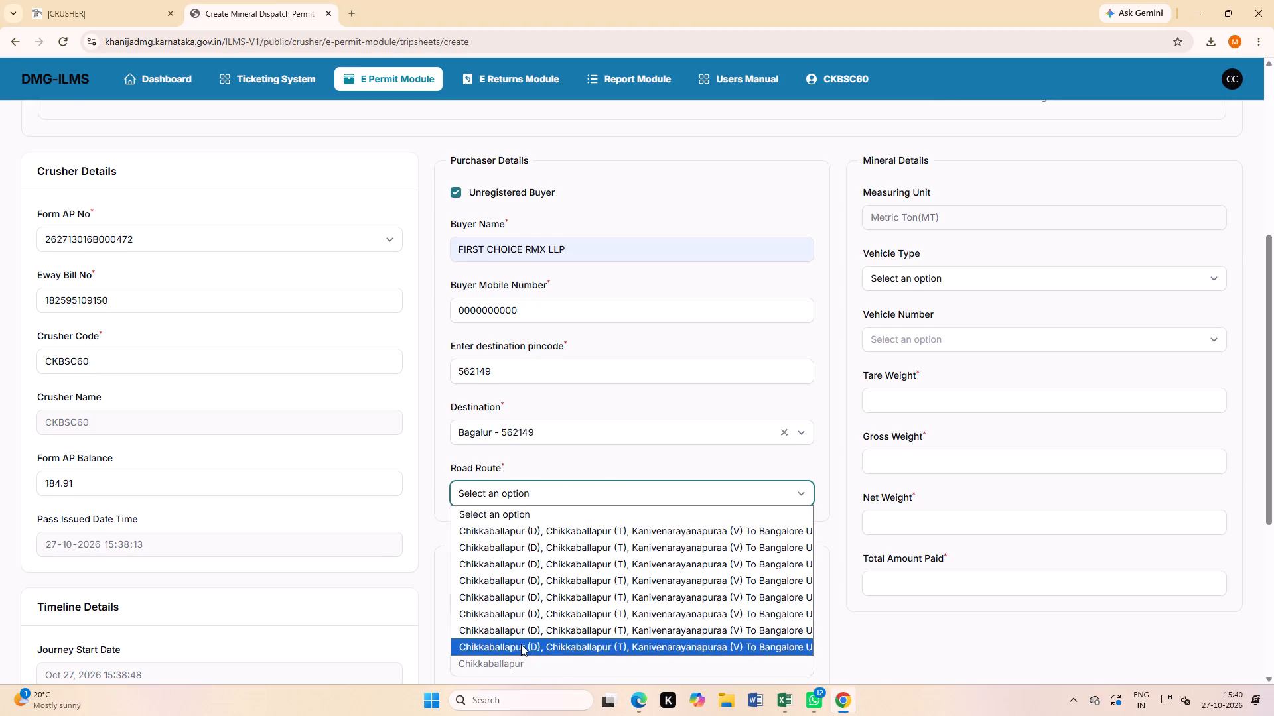
scroll(606, 520, down, 3)
click(568, 362)
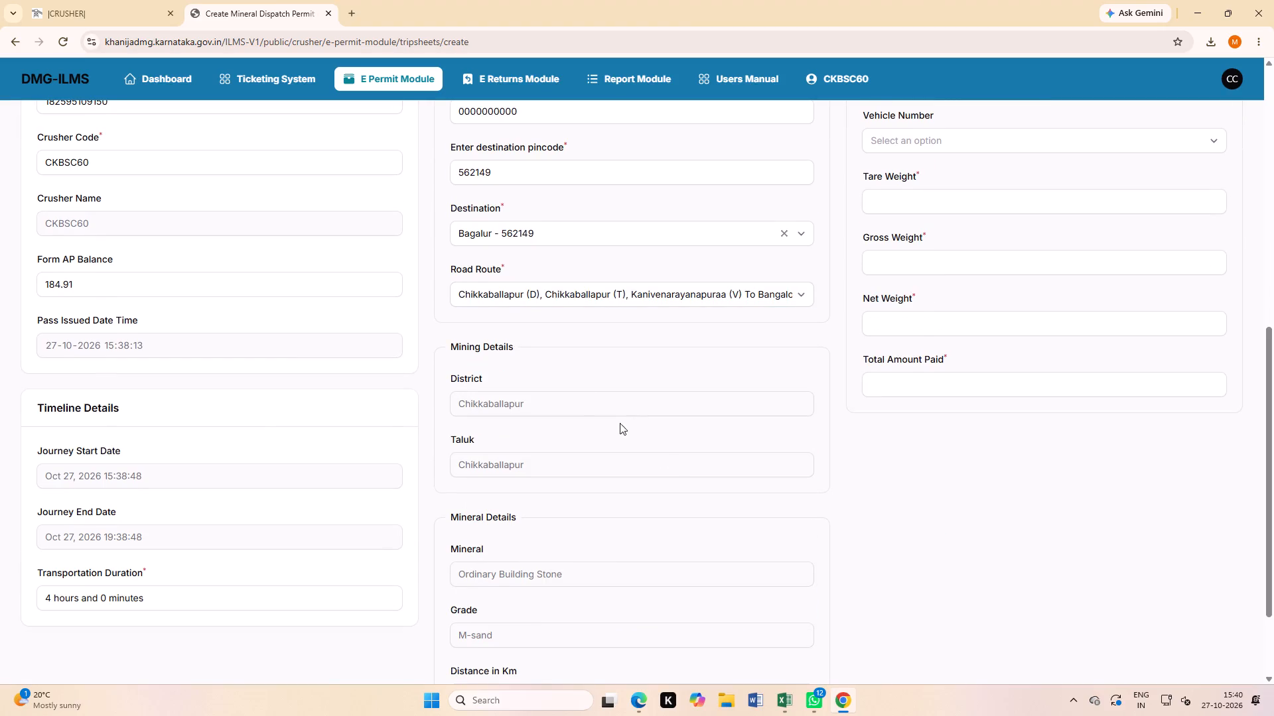
scroll(821, 479, up, 5)
scroll(946, 477, up, 4)
scroll(957, 446, down, 3)
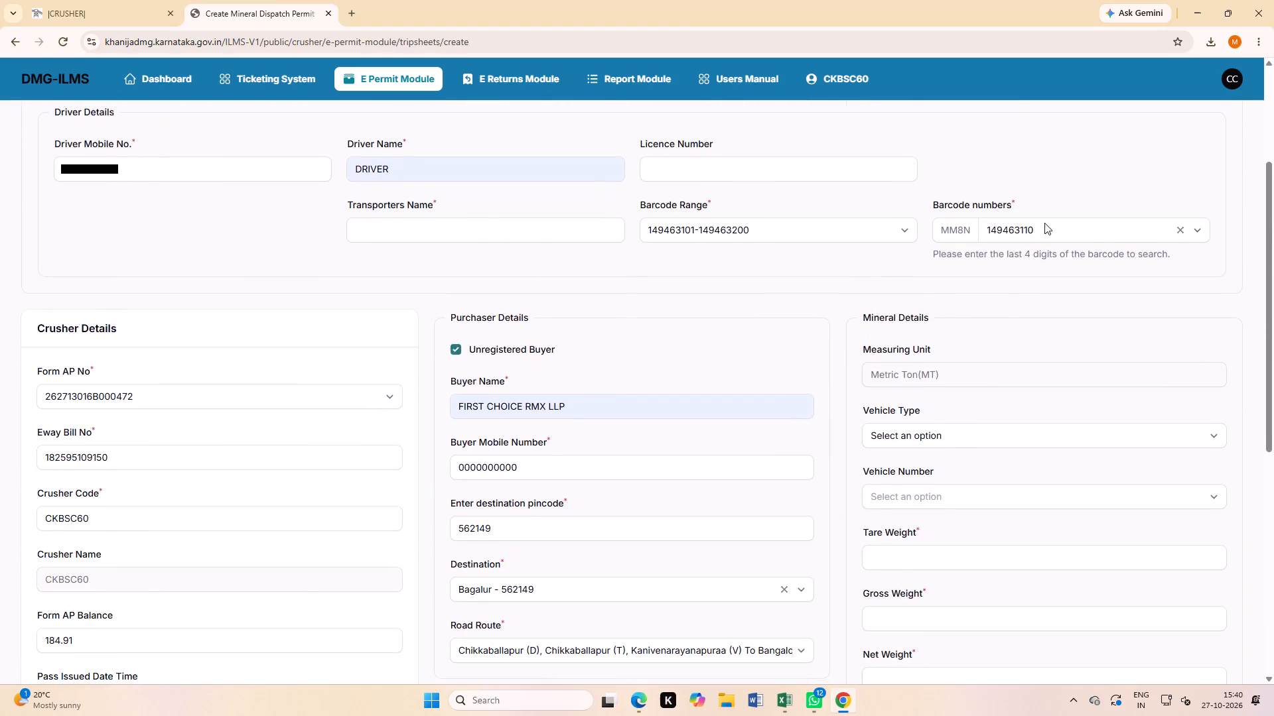
scroll(944, 409, down, 2)
click(941, 308)
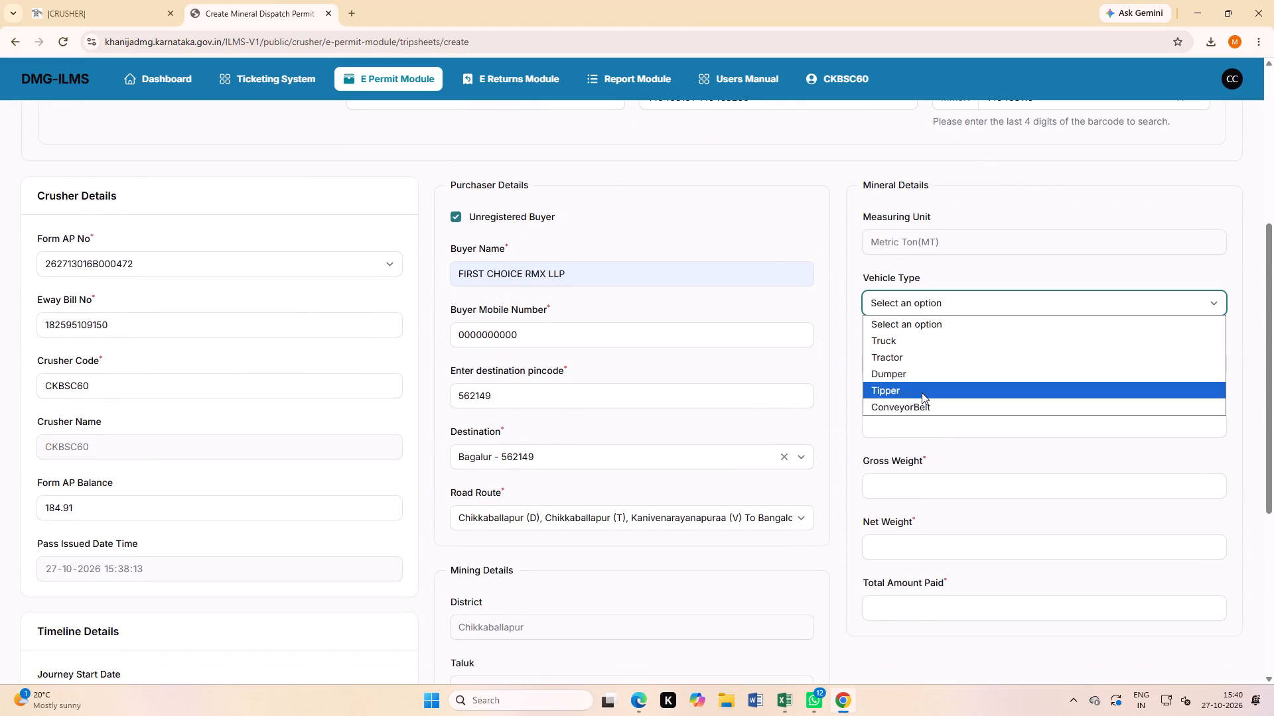
click(922, 392)
click(937, 364)
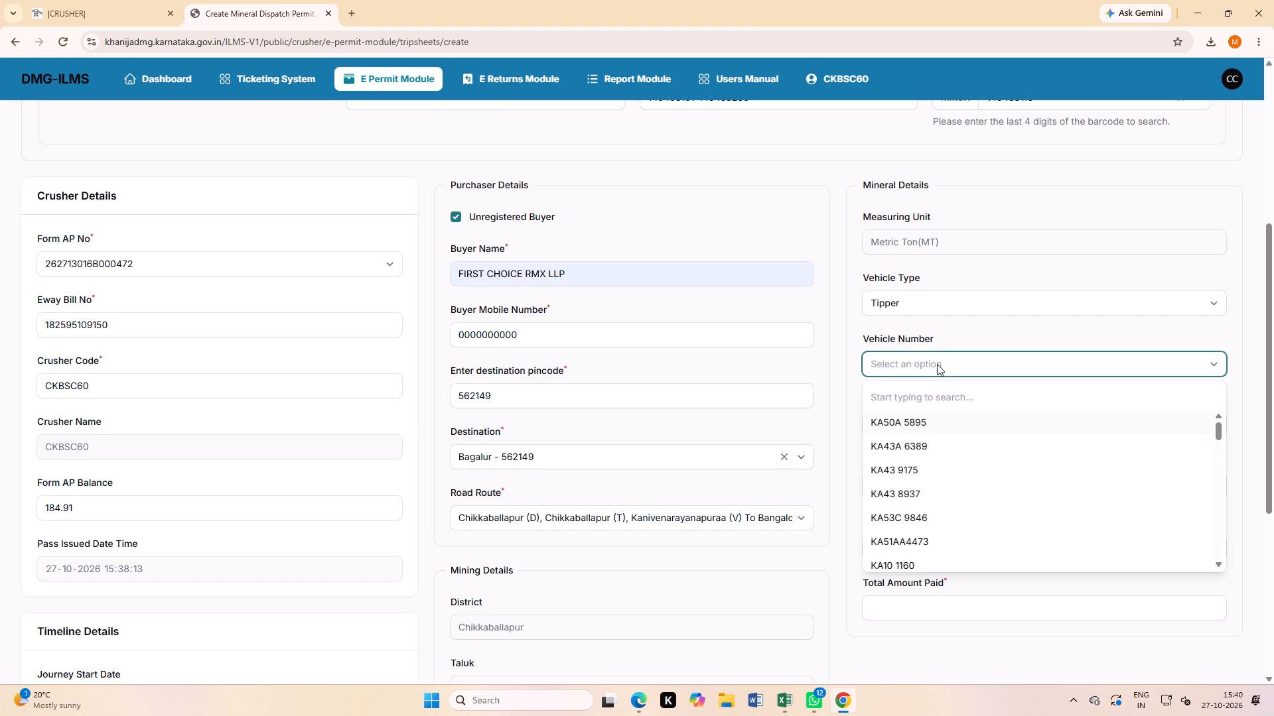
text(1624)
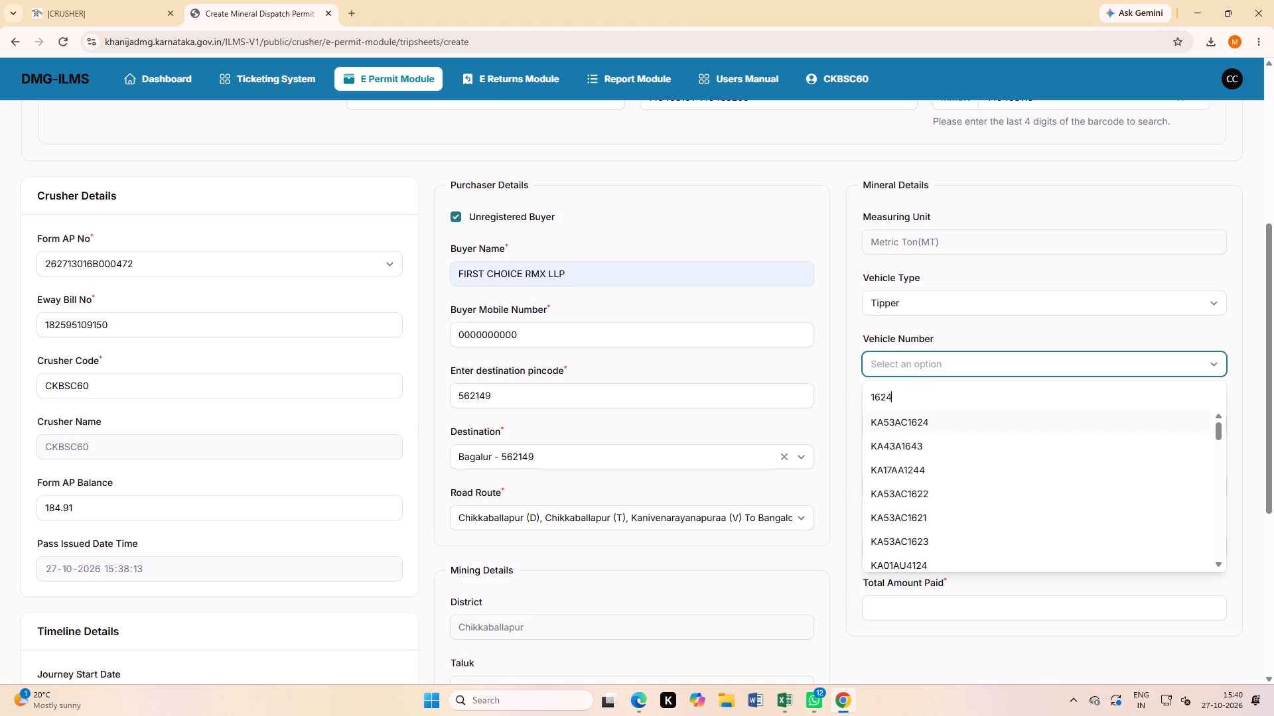
click(939, 424)
Set the gross weight to 52.39 in the mineral details.
click(903, 492)
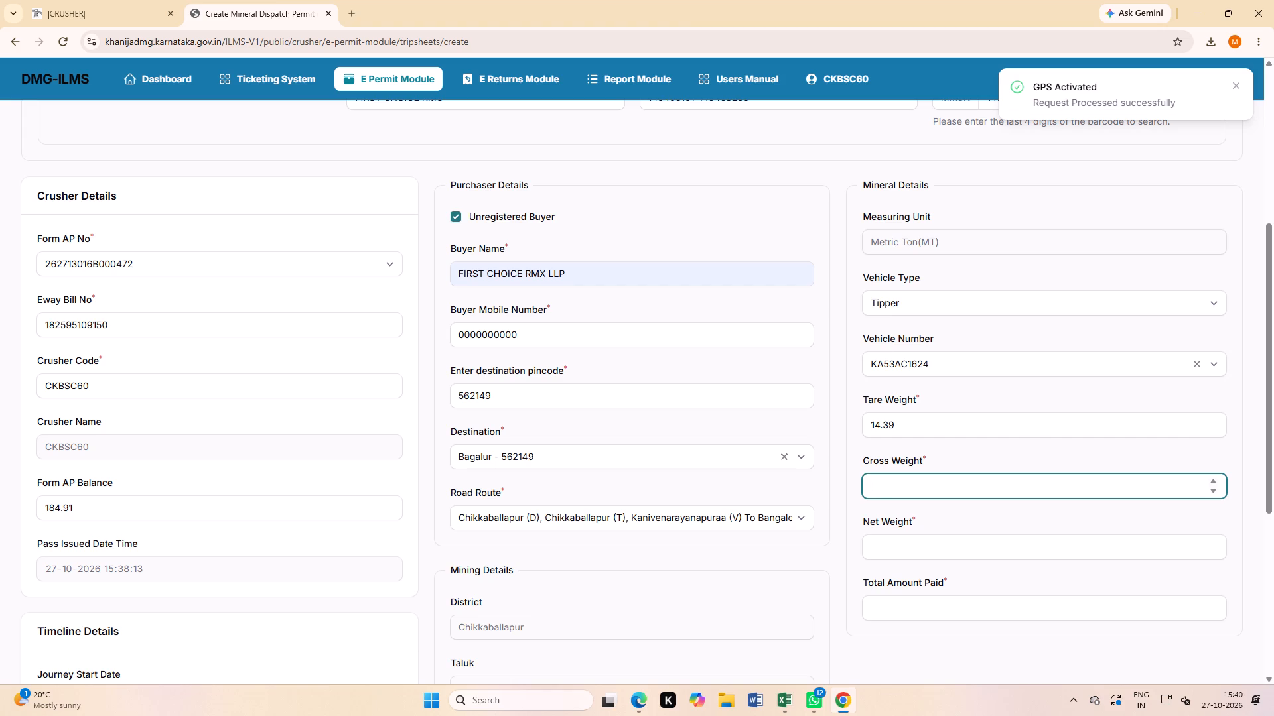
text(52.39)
Apply the entered gross weight so the form fills in the net weight and total amount paid.
click(960, 509)
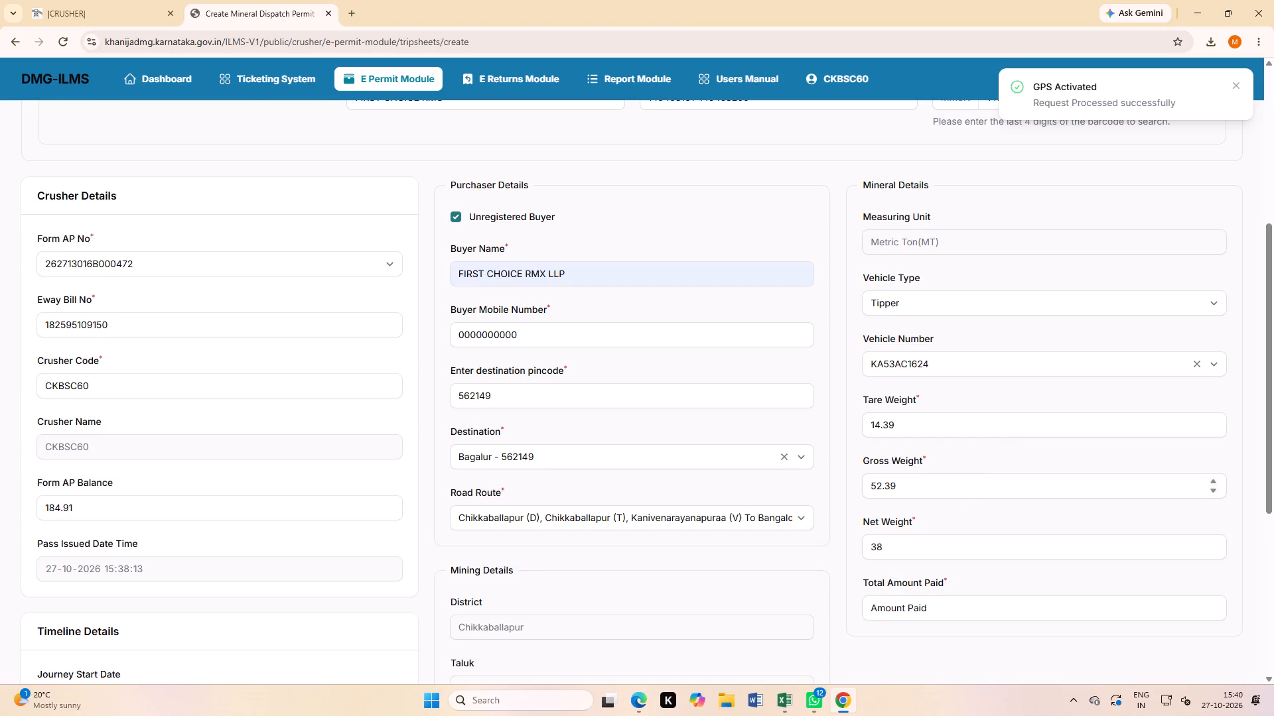
Review the completed permit form, checking the crusher, purchaser, mineral, mining and timeline details before issuing.
scroll(961, 480, down, 4)
click(938, 456)
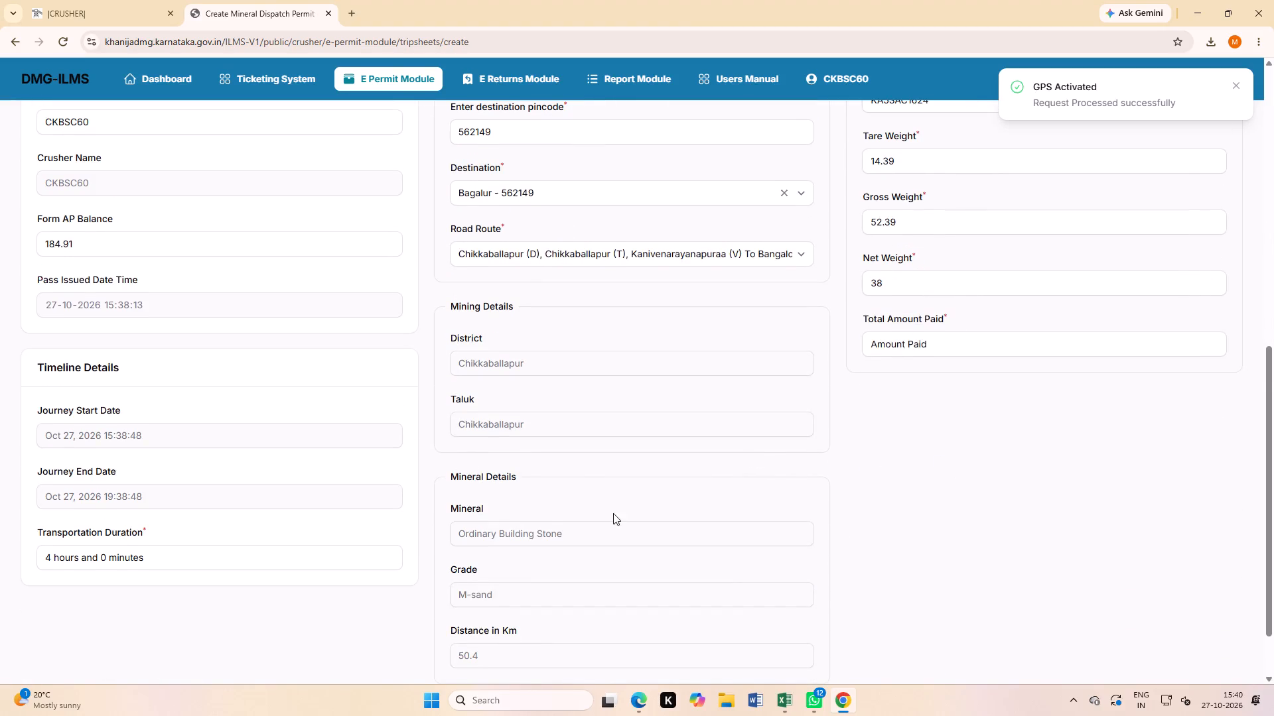
scroll(472, 534, down, 4)
scroll(421, 475, up, 8)
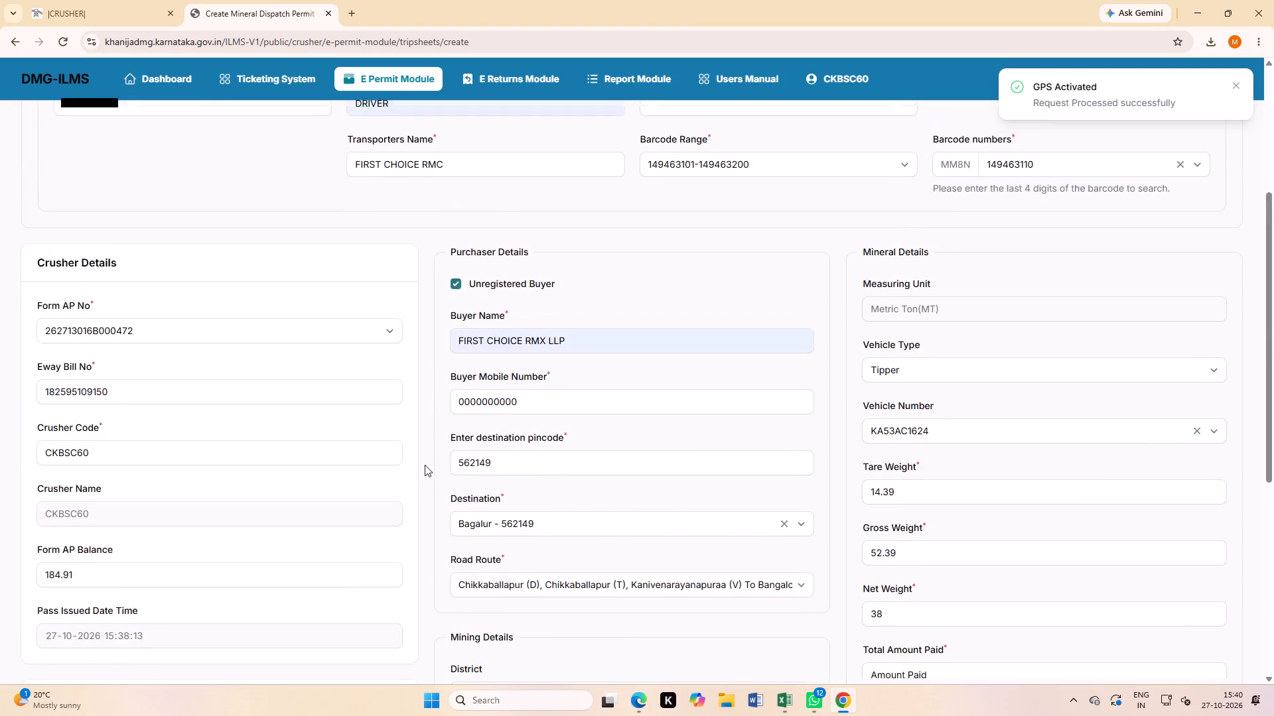
scroll(425, 465, up, 3)
scroll(419, 463, down, 6)
scroll(267, 482, down, 2)
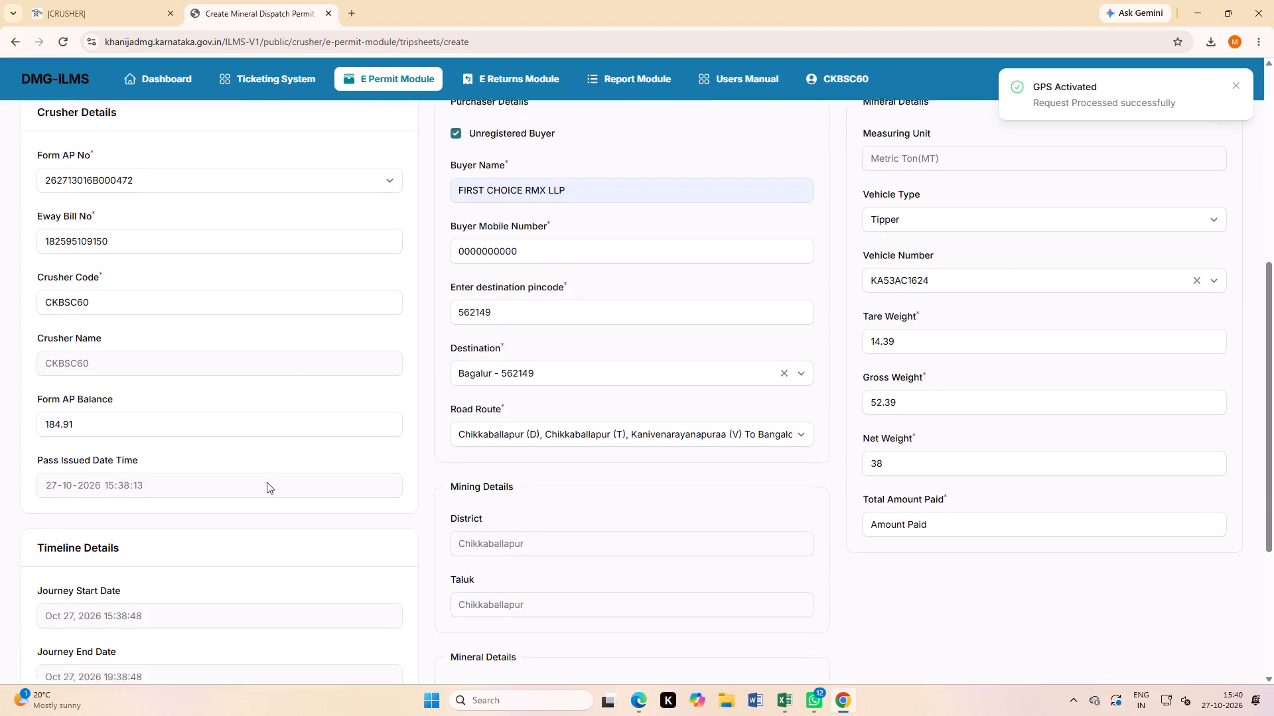
scroll(267, 482, down, 3)
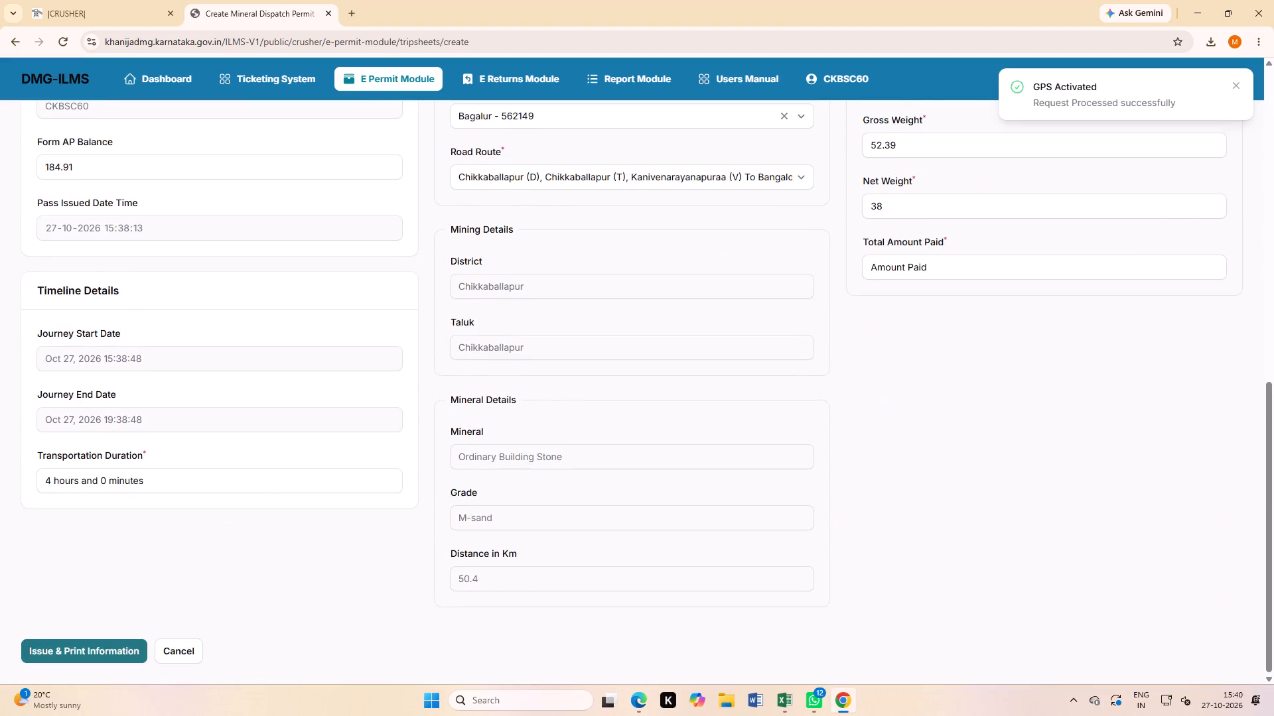
scroll(252, 488, down, 6)
Issue the mineral dispatch permit and print one landscape copy of all pages on the Canon LBP6030/6040 printer.
click(127, 644)
click(976, 598)
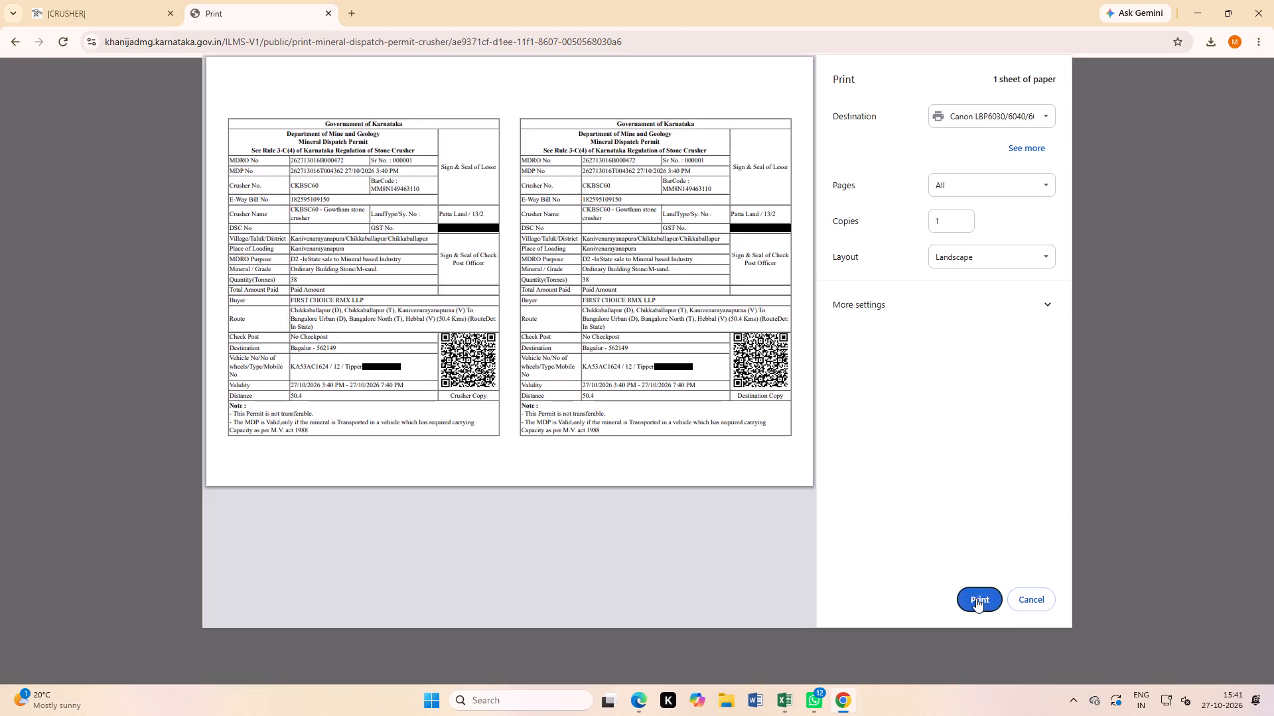
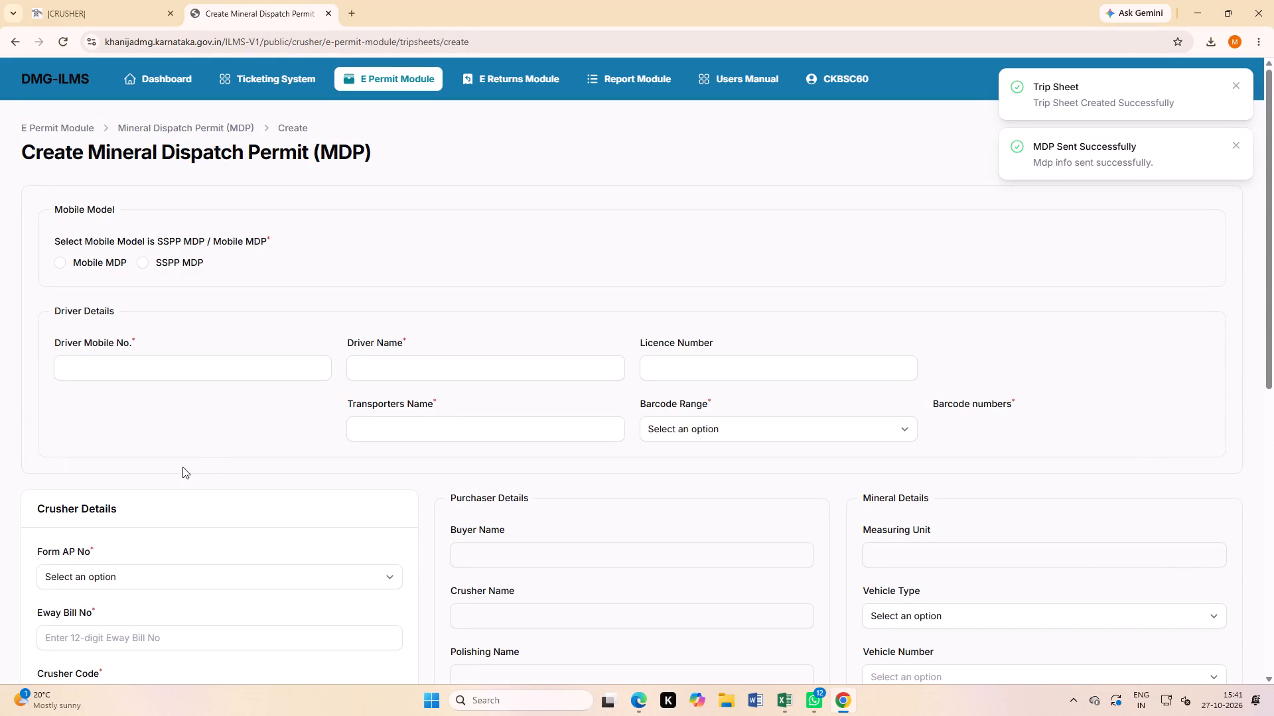
Choose SSPP MDP as the mobile model, and enter the driver's mobile number and the driver name DRIVER.
click(145, 258)
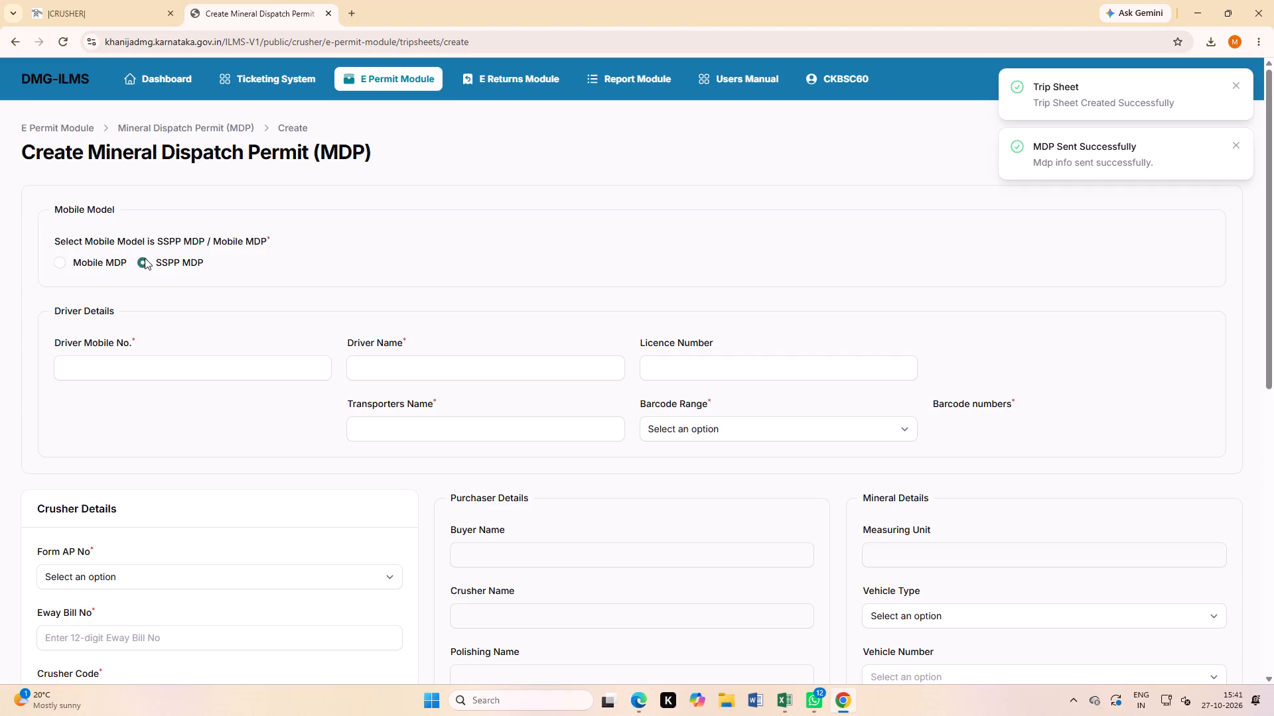
click(196, 373)
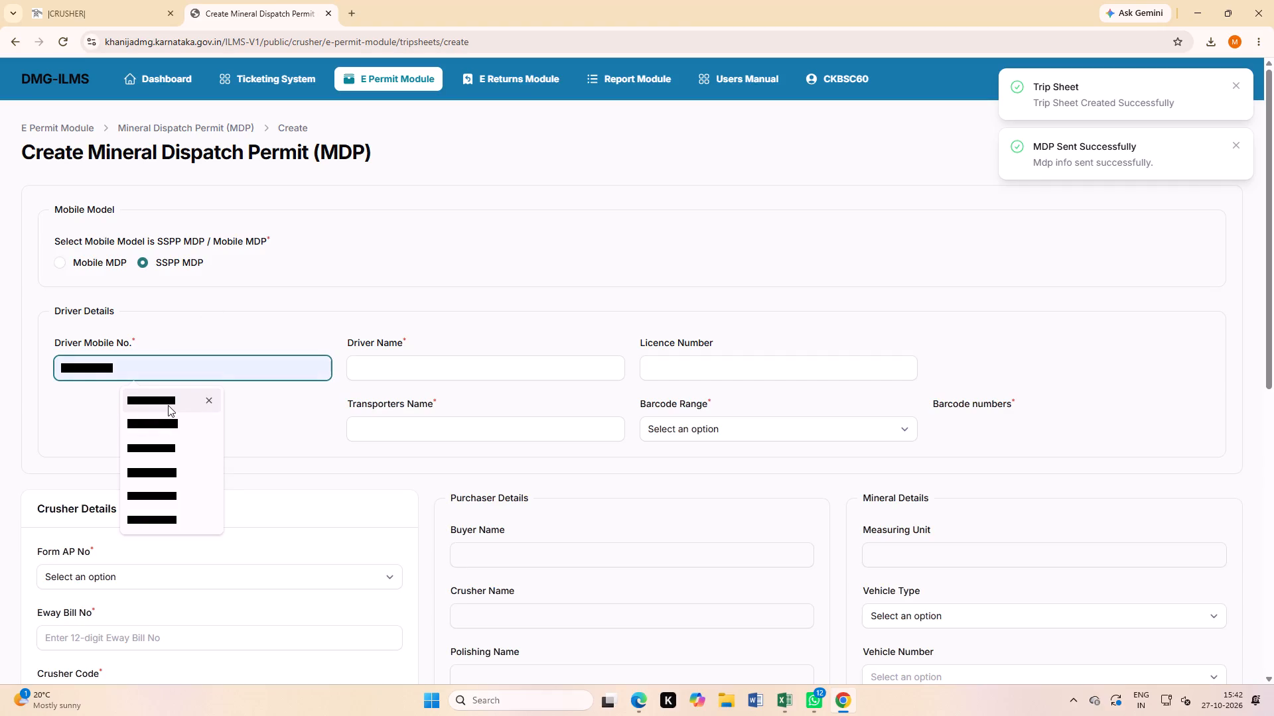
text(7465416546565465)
click(521, 367)
click(469, 400)
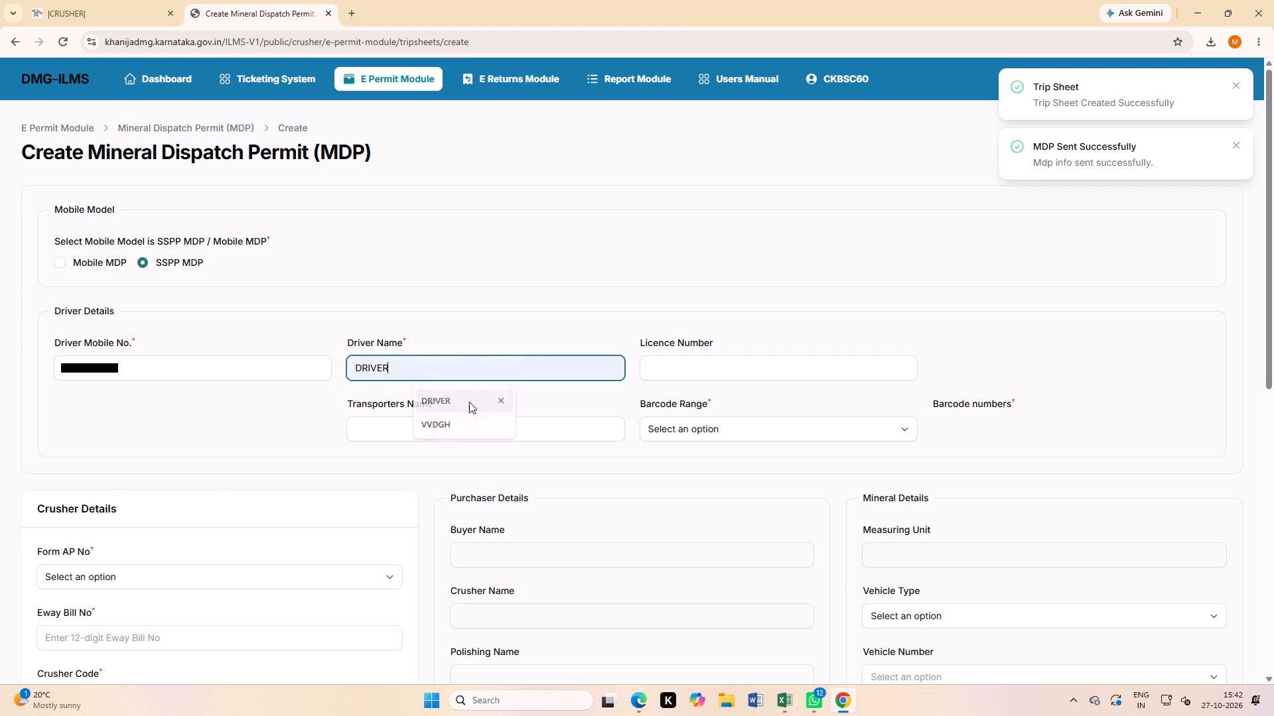
click(448, 426)
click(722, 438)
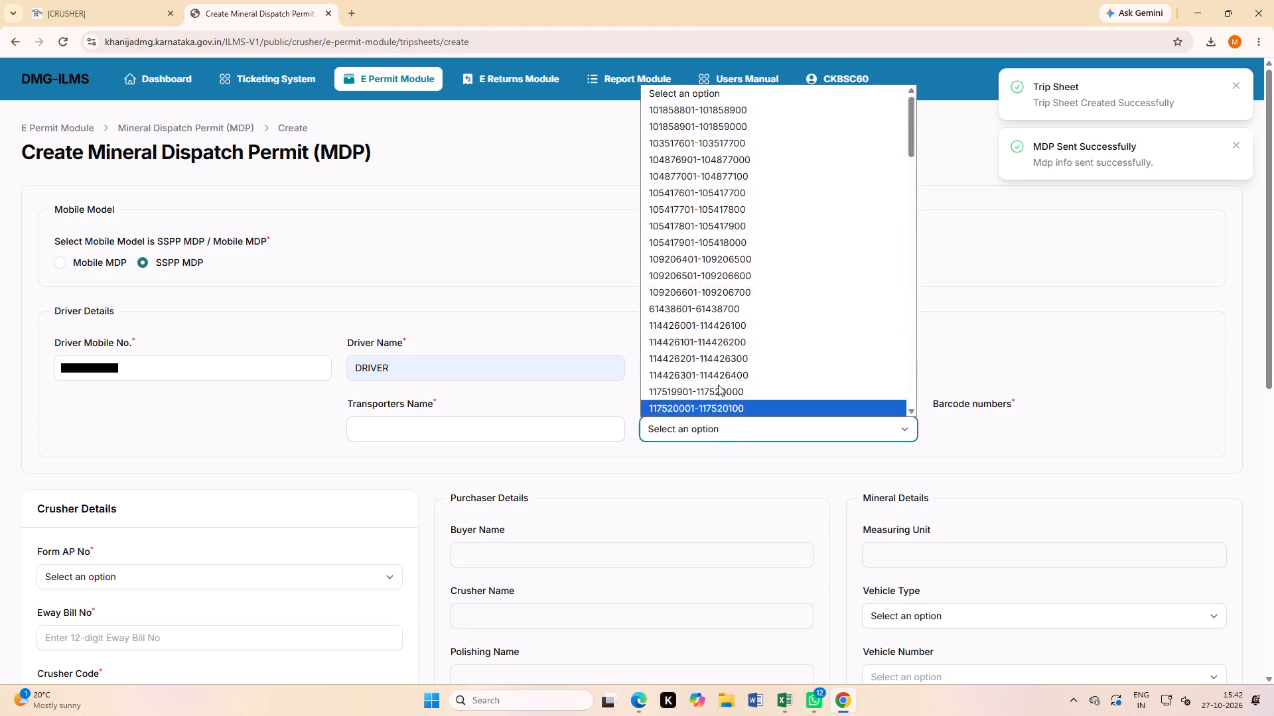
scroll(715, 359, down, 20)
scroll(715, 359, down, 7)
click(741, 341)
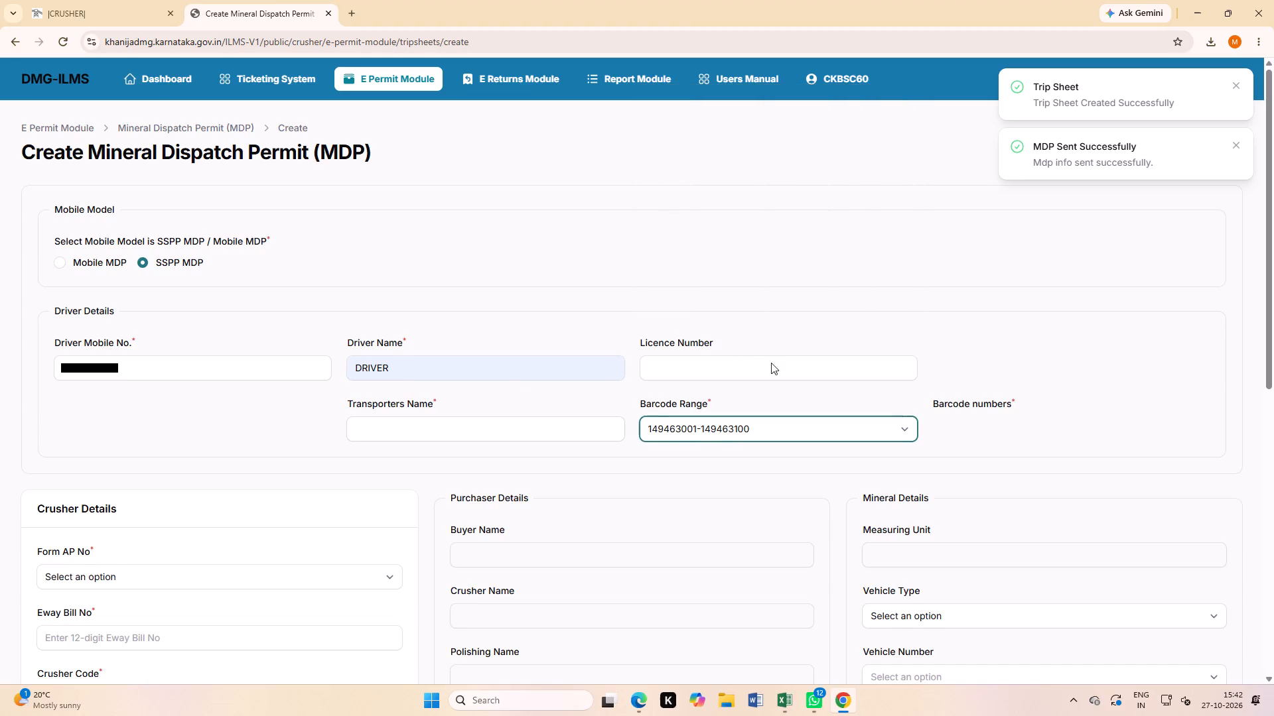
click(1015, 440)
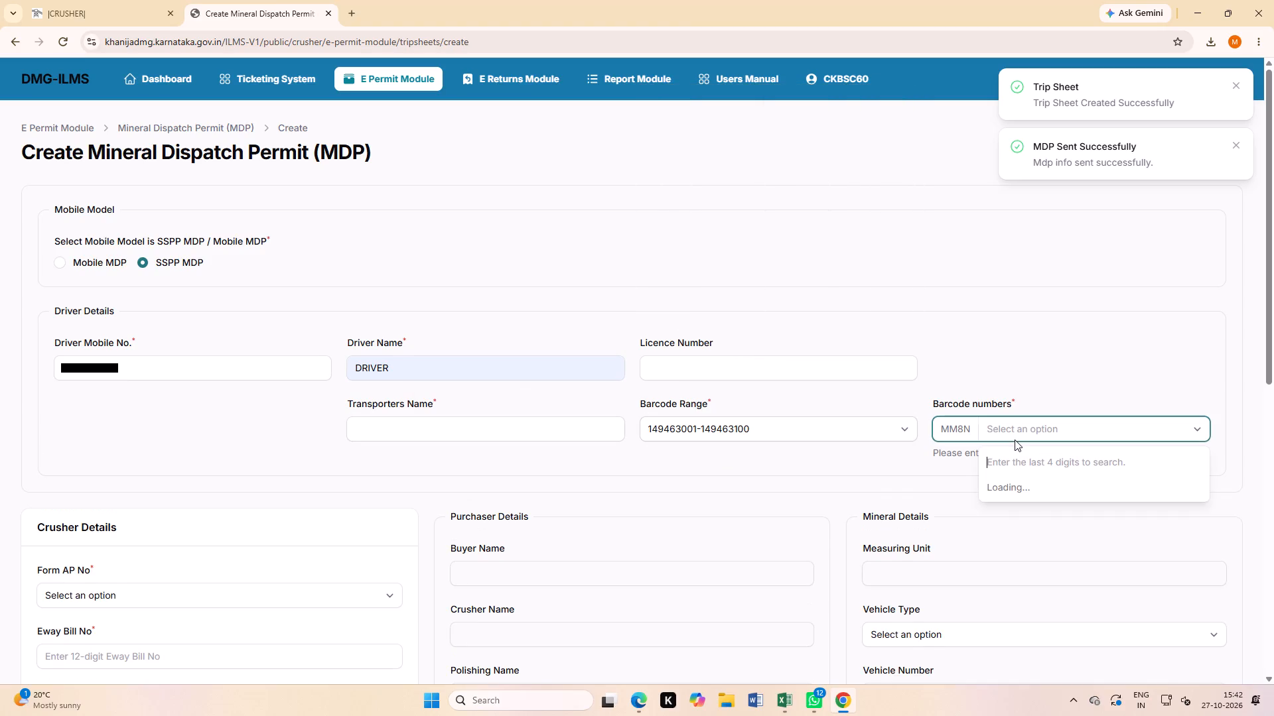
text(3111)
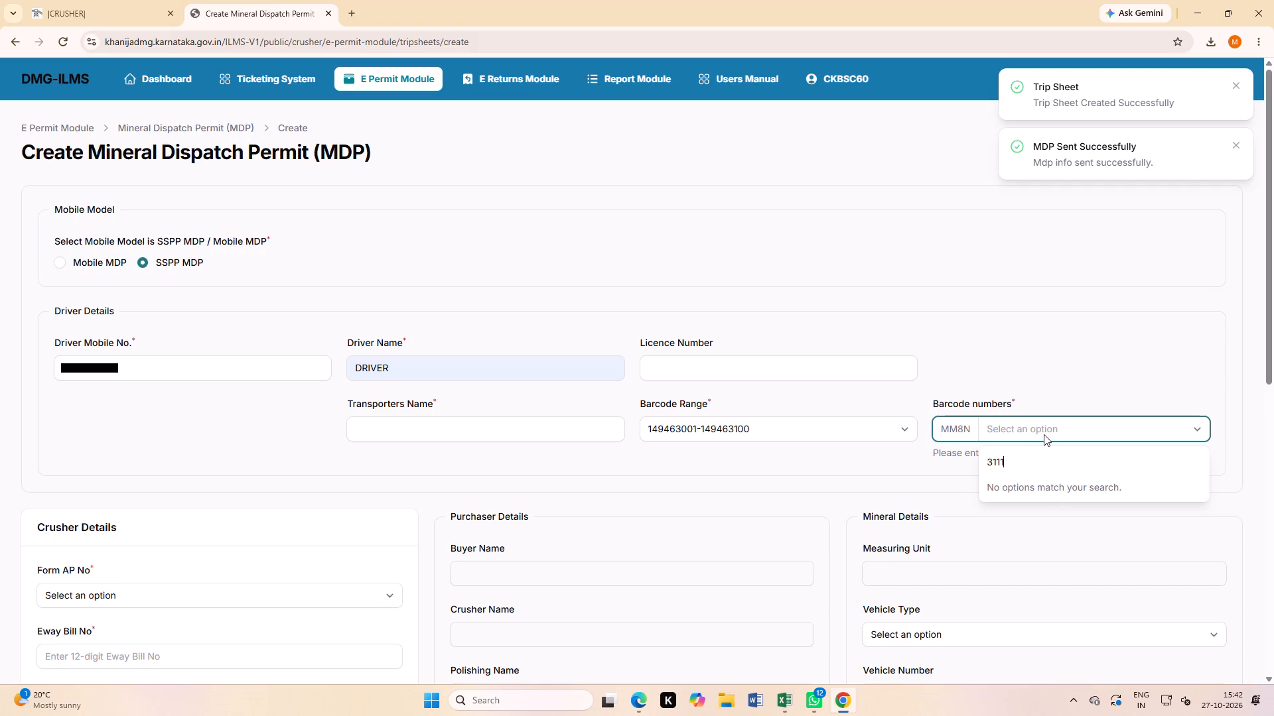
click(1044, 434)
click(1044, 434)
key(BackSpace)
click(905, 428)
scroll(812, 346, down, 20)
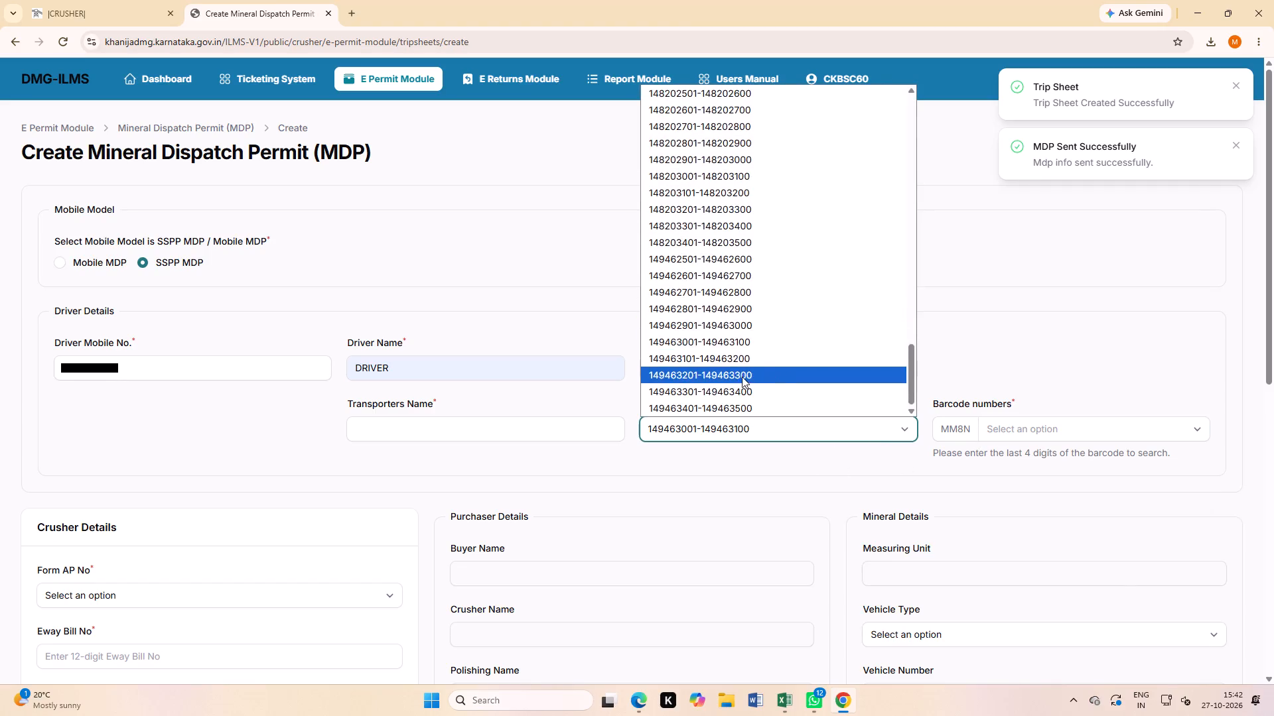
click(742, 363)
click(1019, 440)
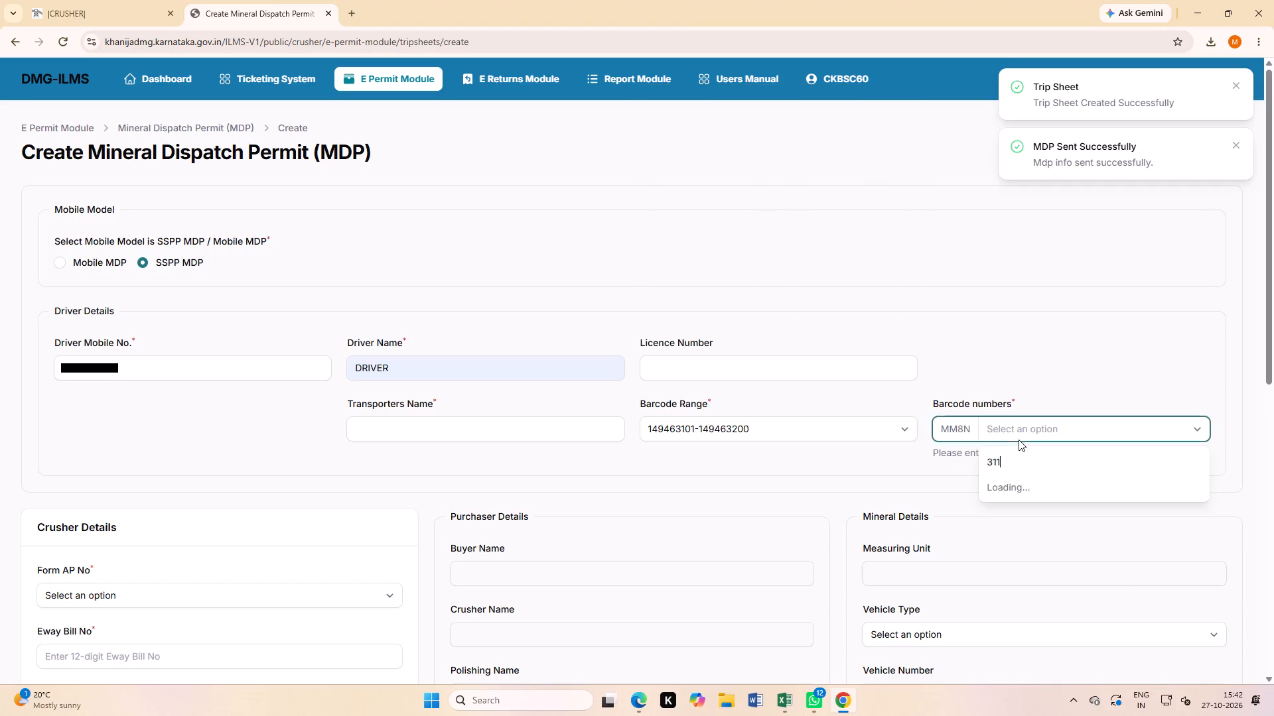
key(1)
click(1030, 487)
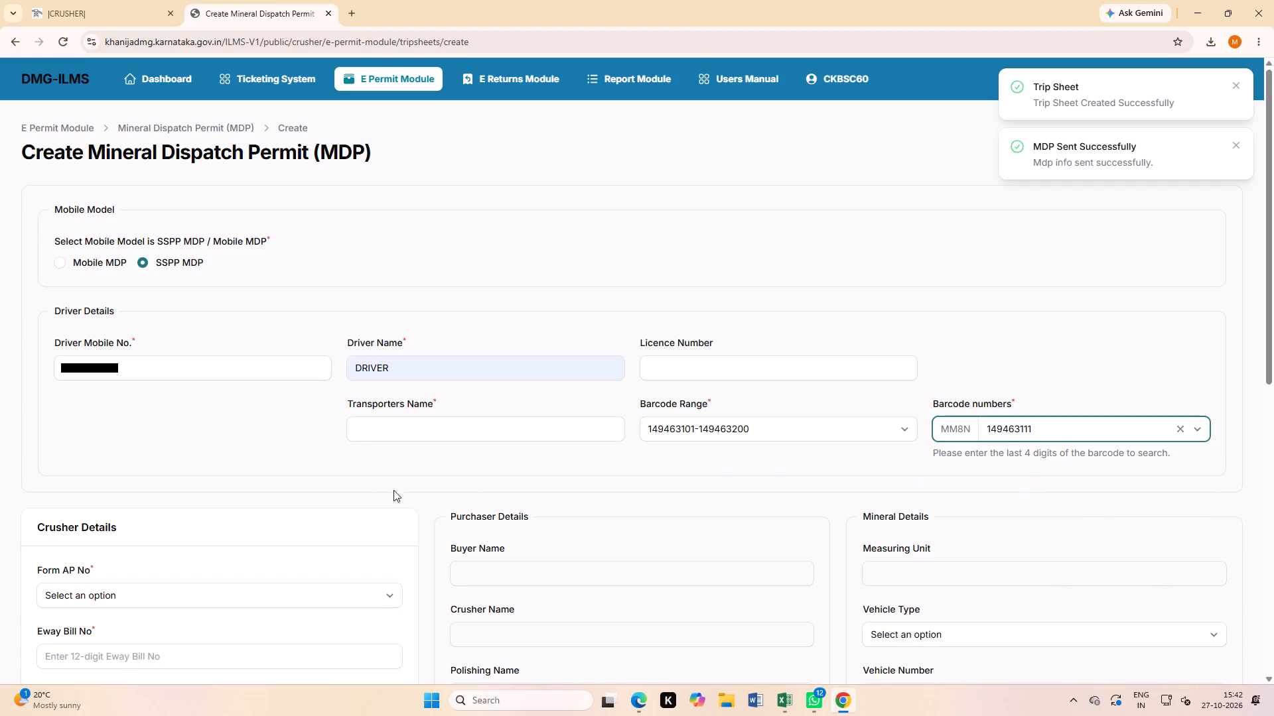
click(600, 456)
scroll(0, 353, down, 6)
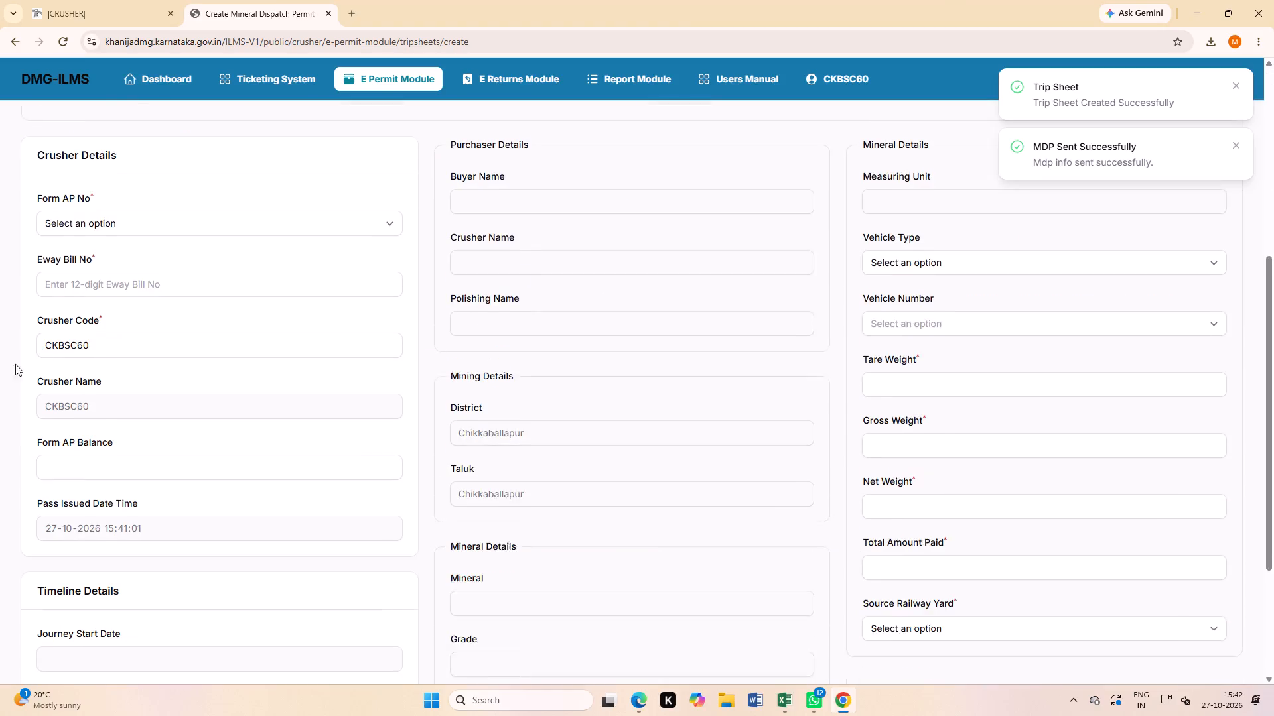
click(117, 202)
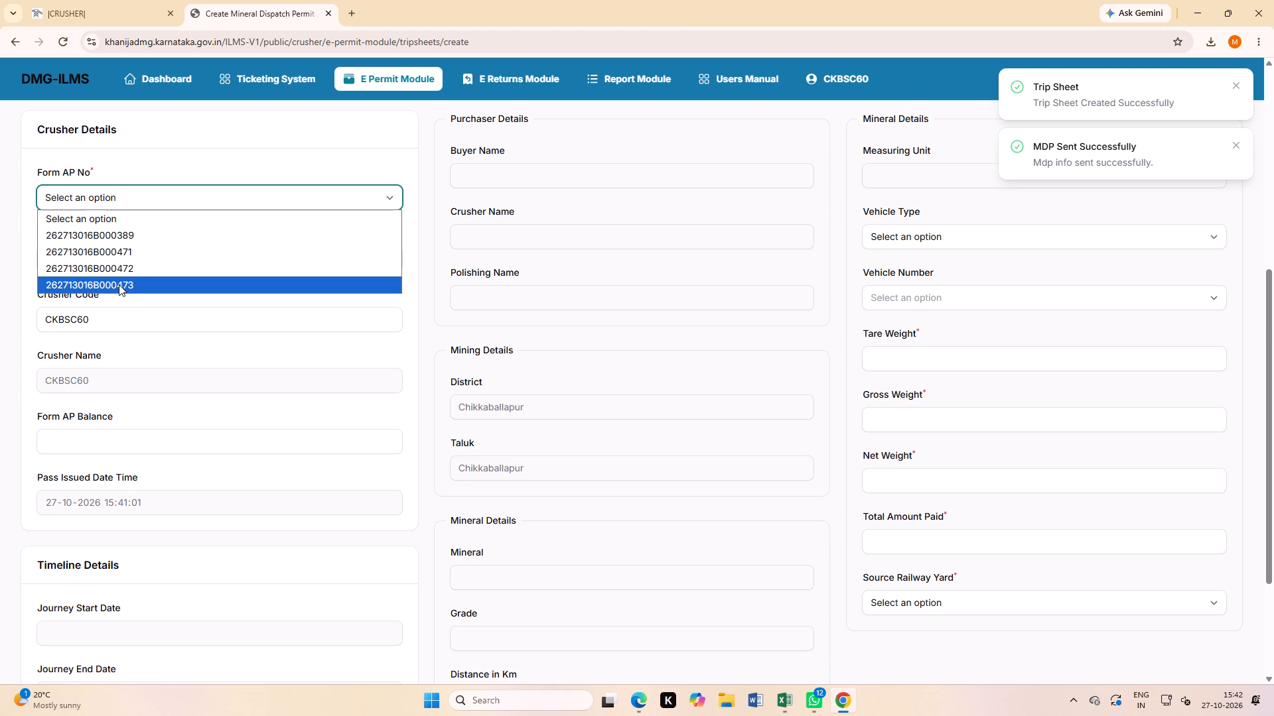
click(119, 284)
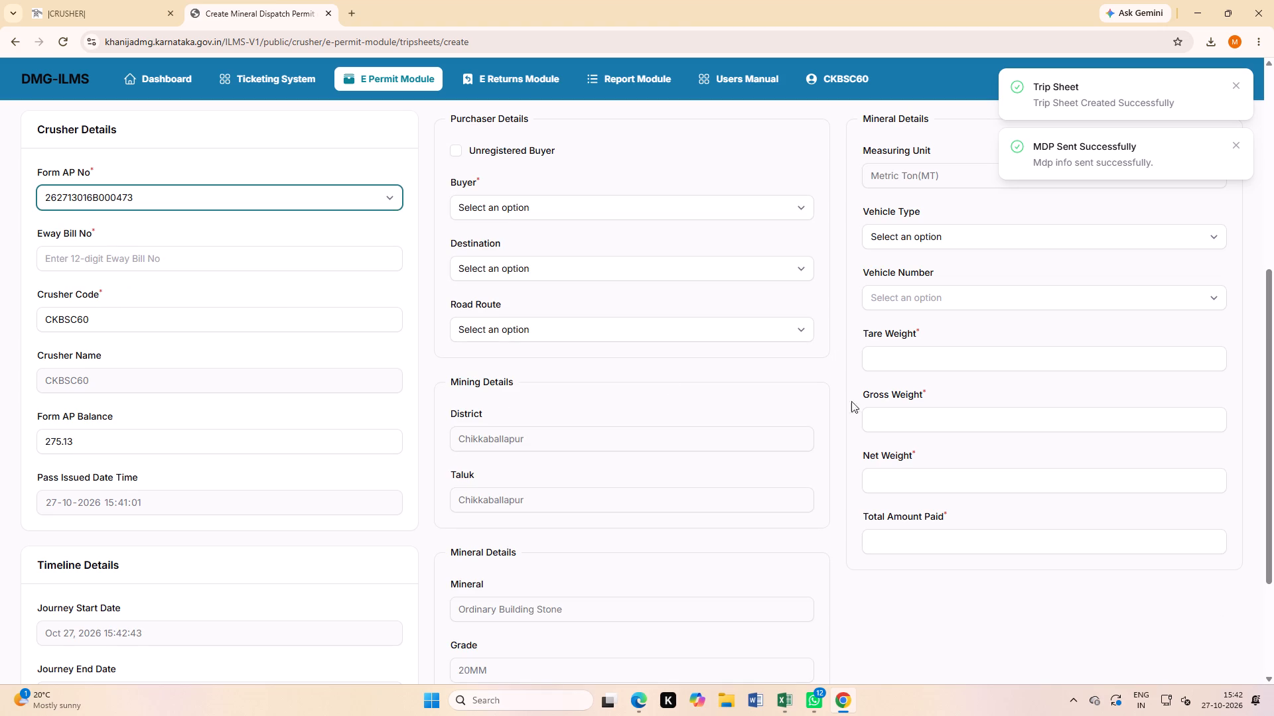
scroll(941, 352, up, 1)
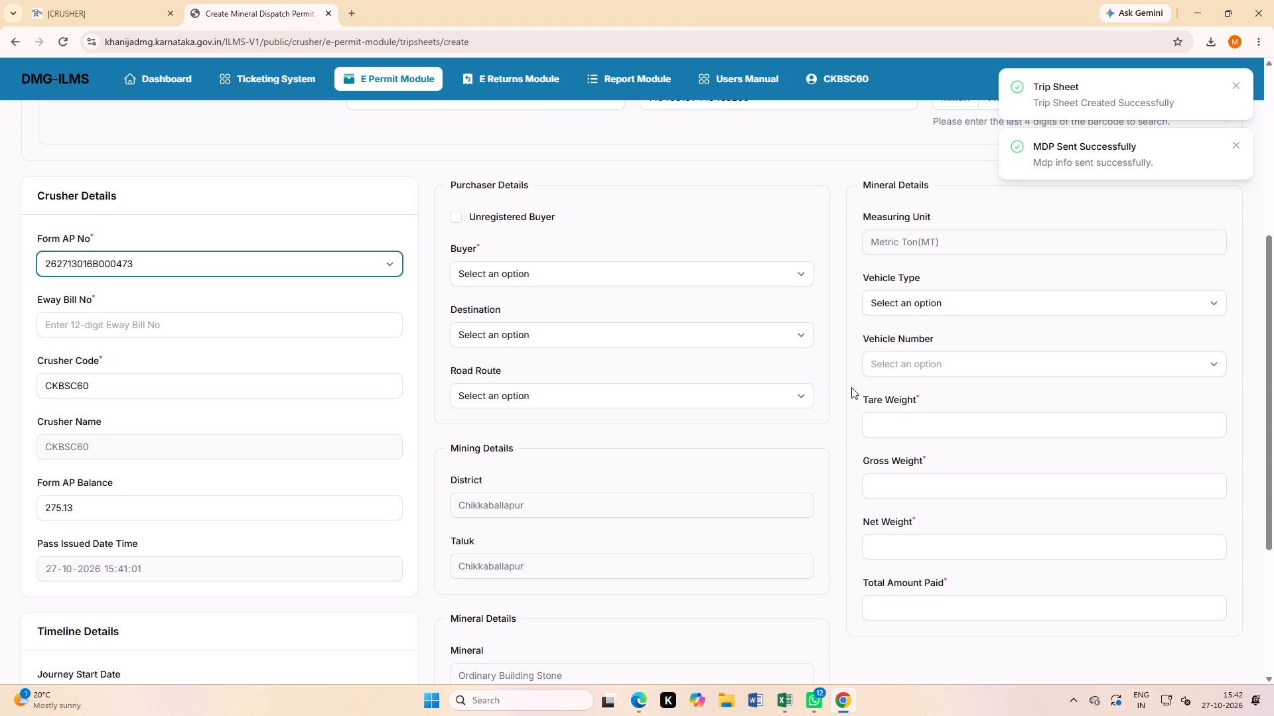
click(190, 326)
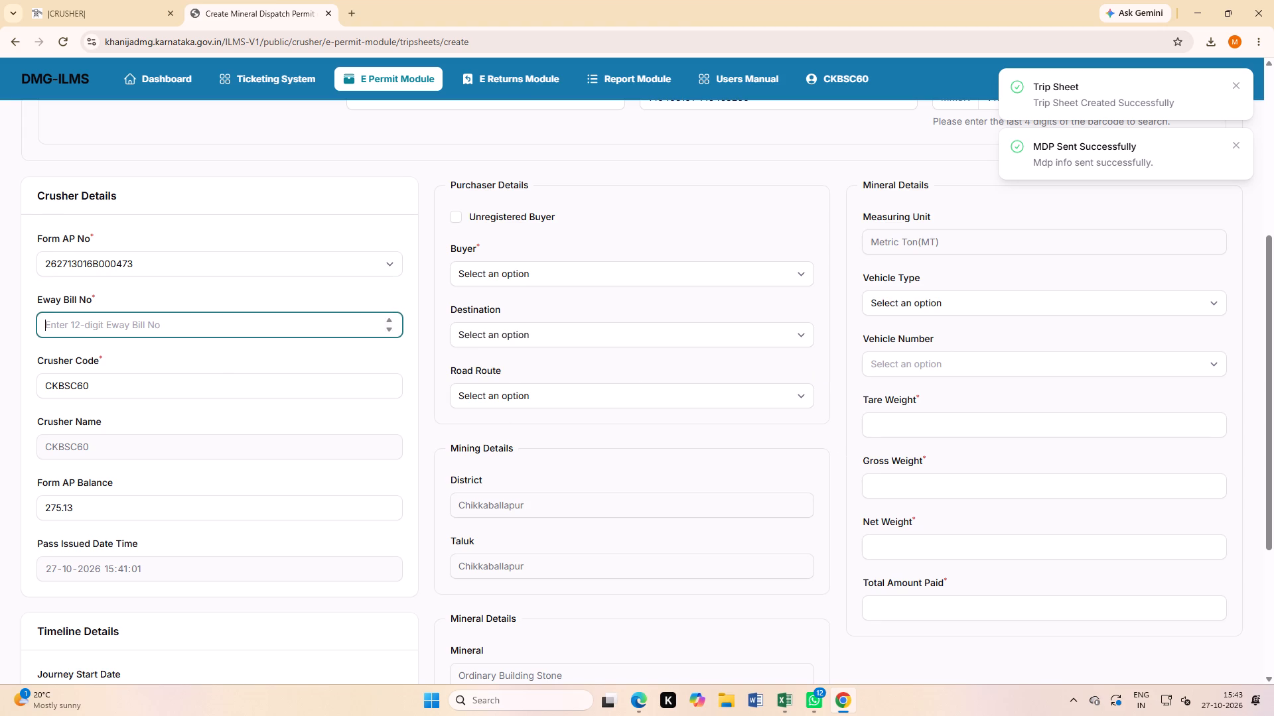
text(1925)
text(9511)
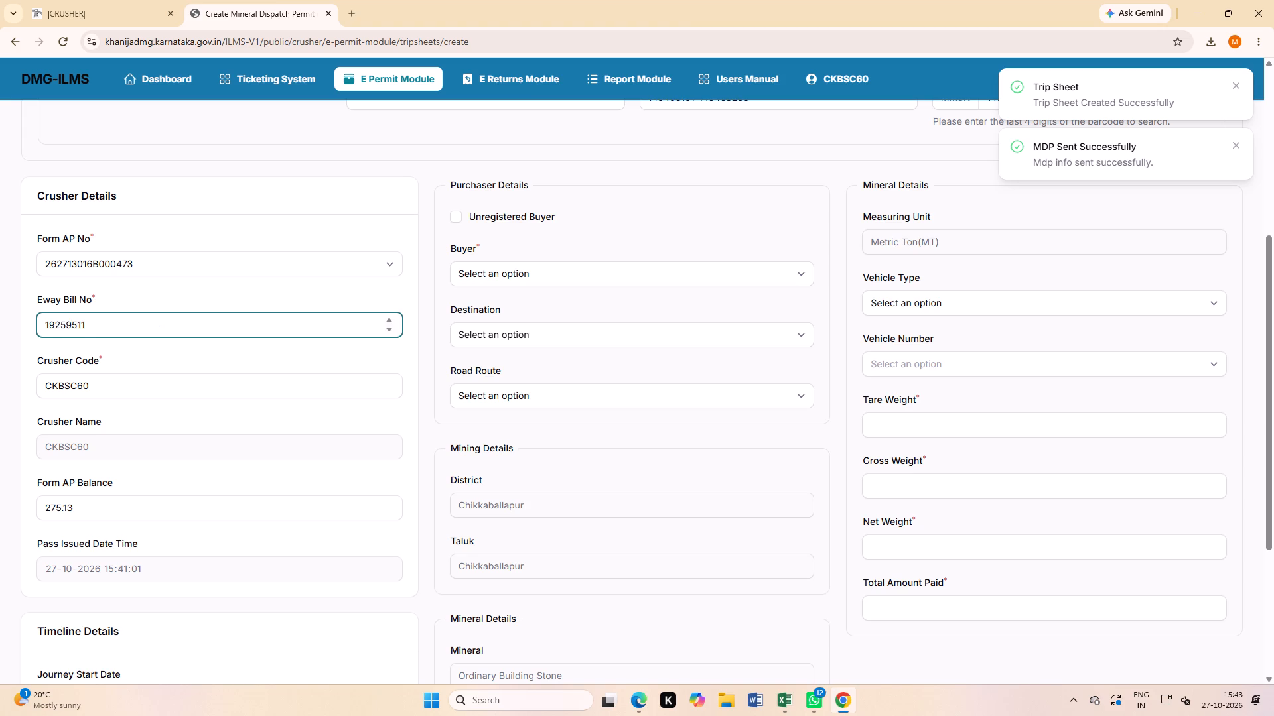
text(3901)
click(226, 359)
Mark the purchaser as an unregistered buyer named NALANDA CONCRETE BLOCKS, with a placeholder mobile number of nine zeros.
click(455, 220)
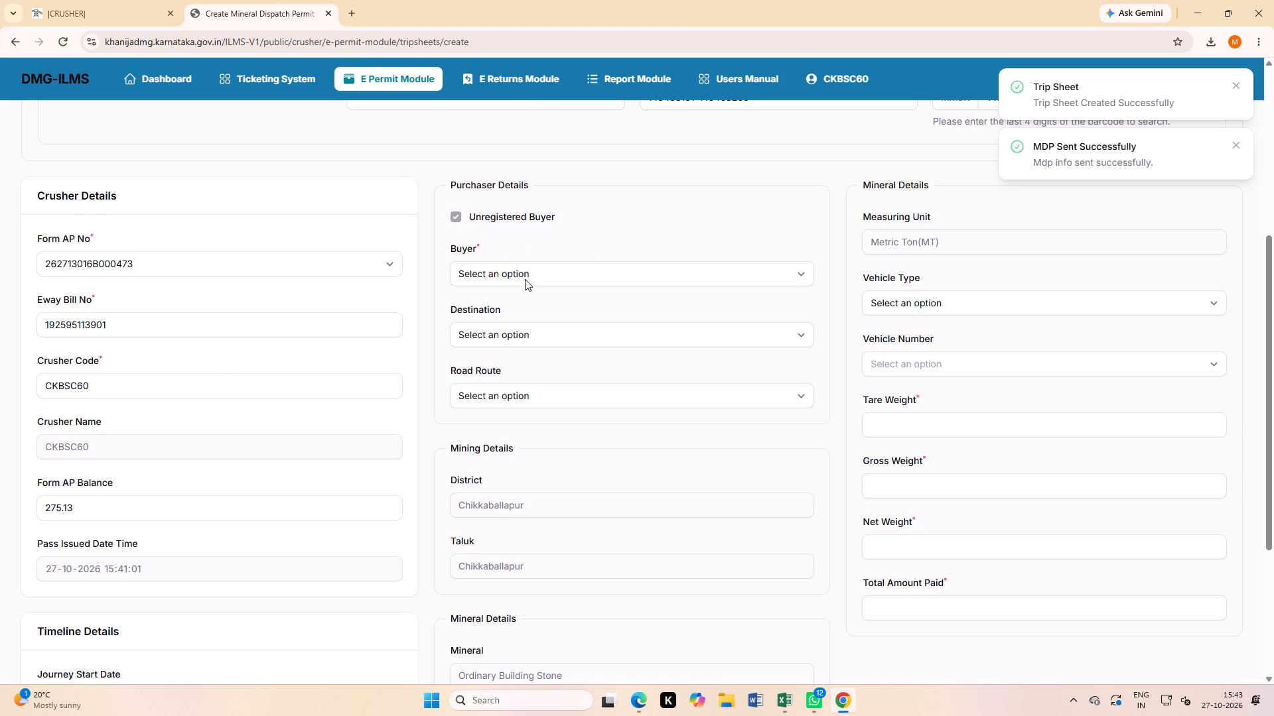
double_click(524, 272)
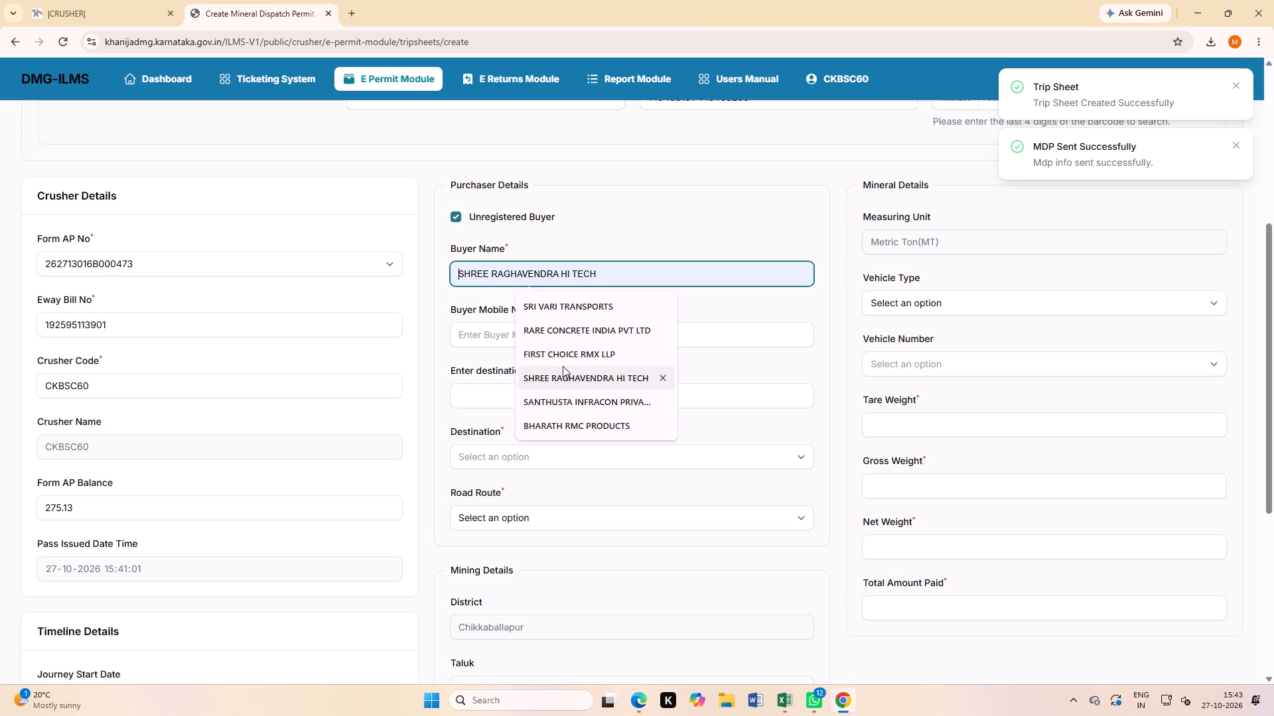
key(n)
click(540, 312)
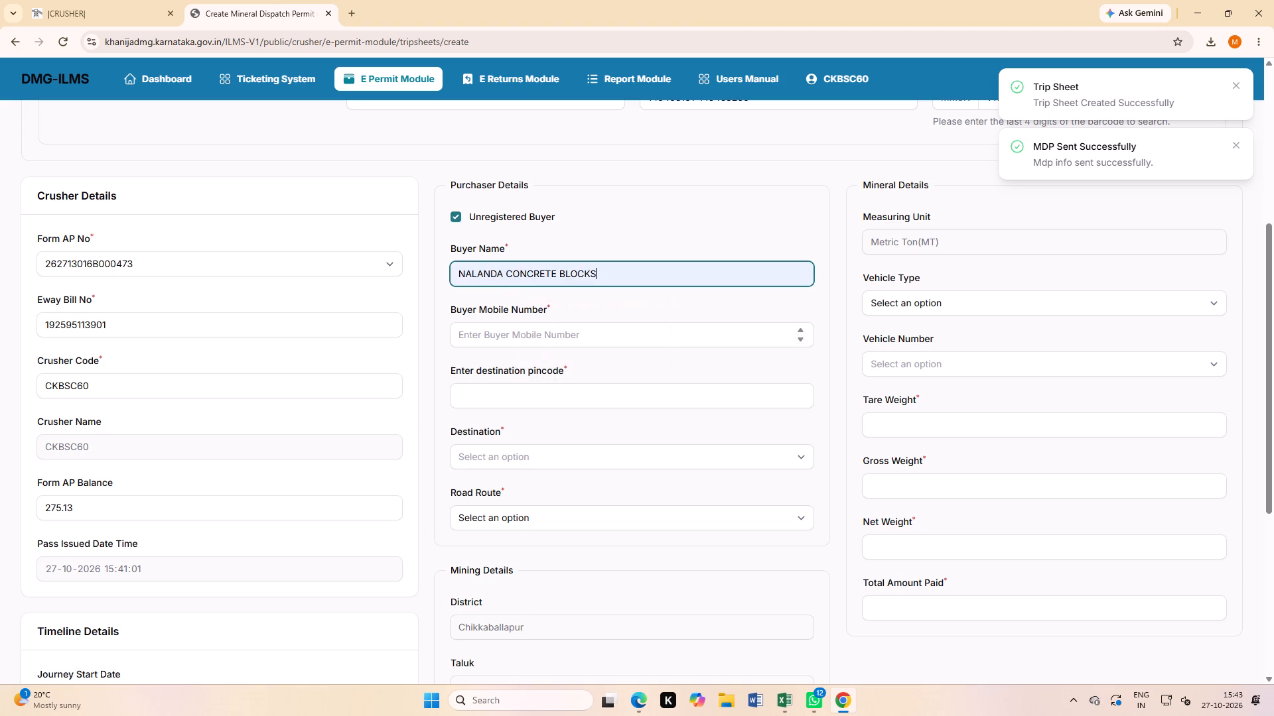
click(533, 339)
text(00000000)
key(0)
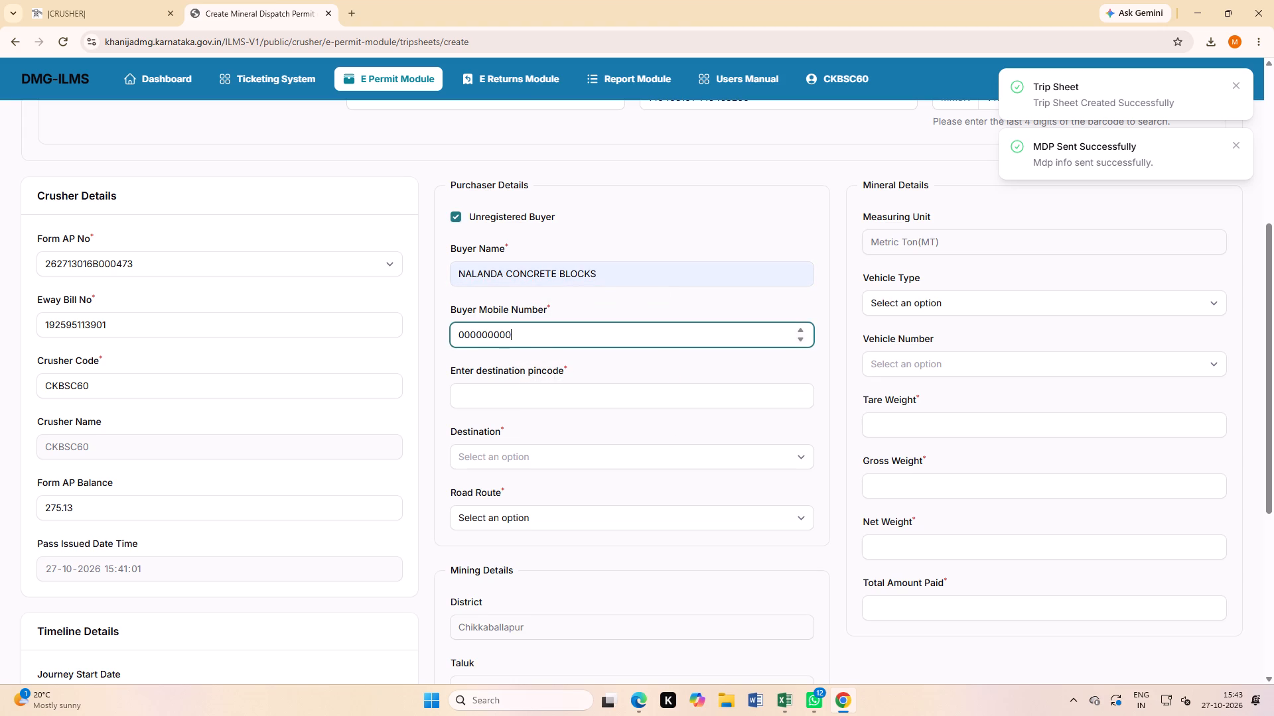
click(606, 364)
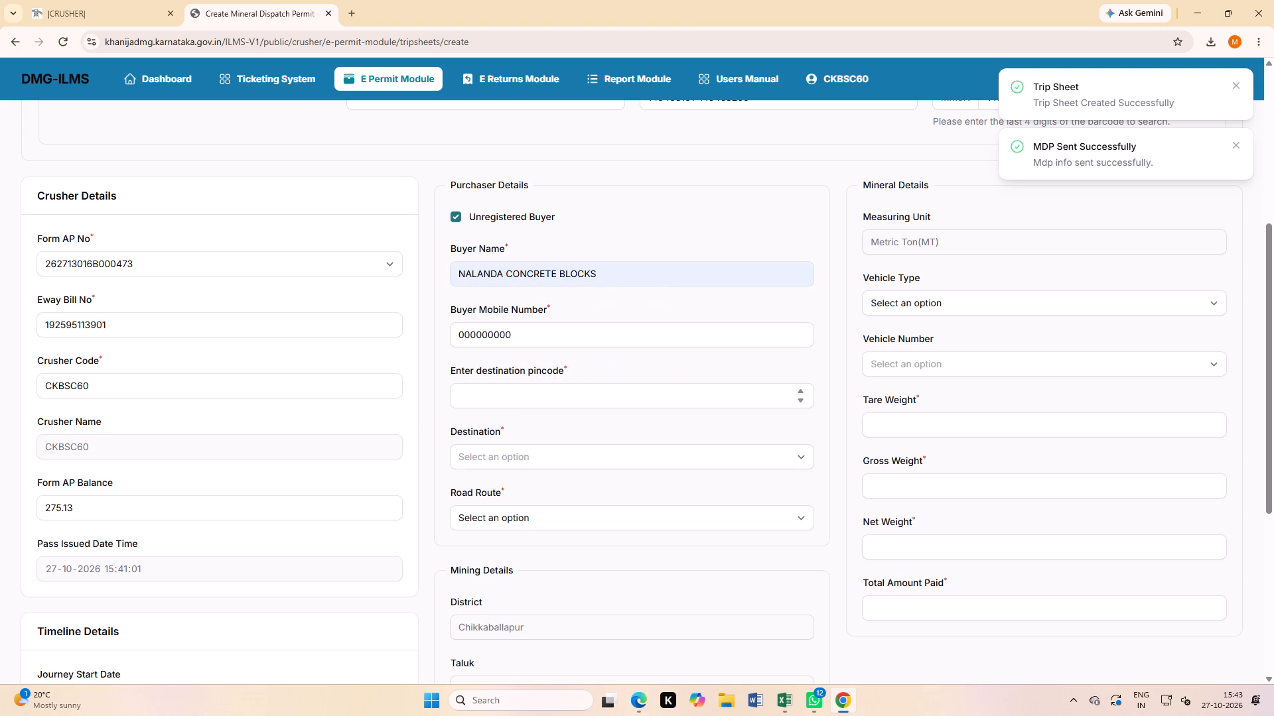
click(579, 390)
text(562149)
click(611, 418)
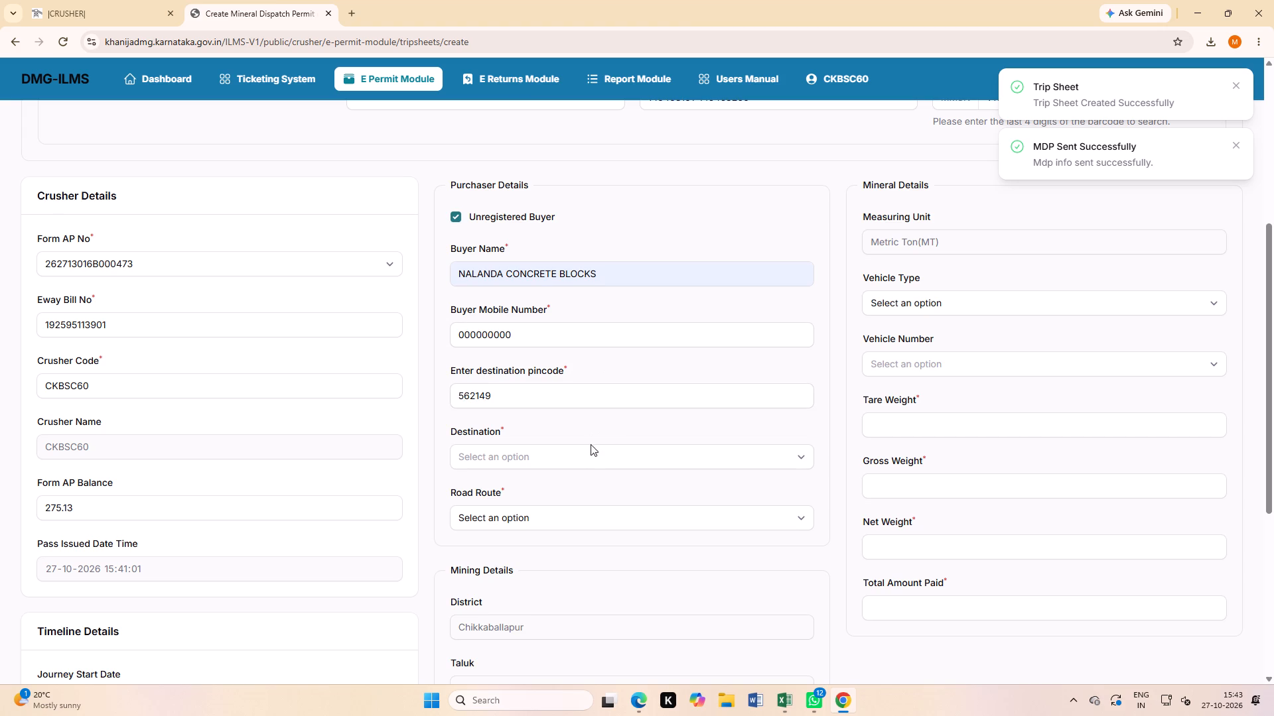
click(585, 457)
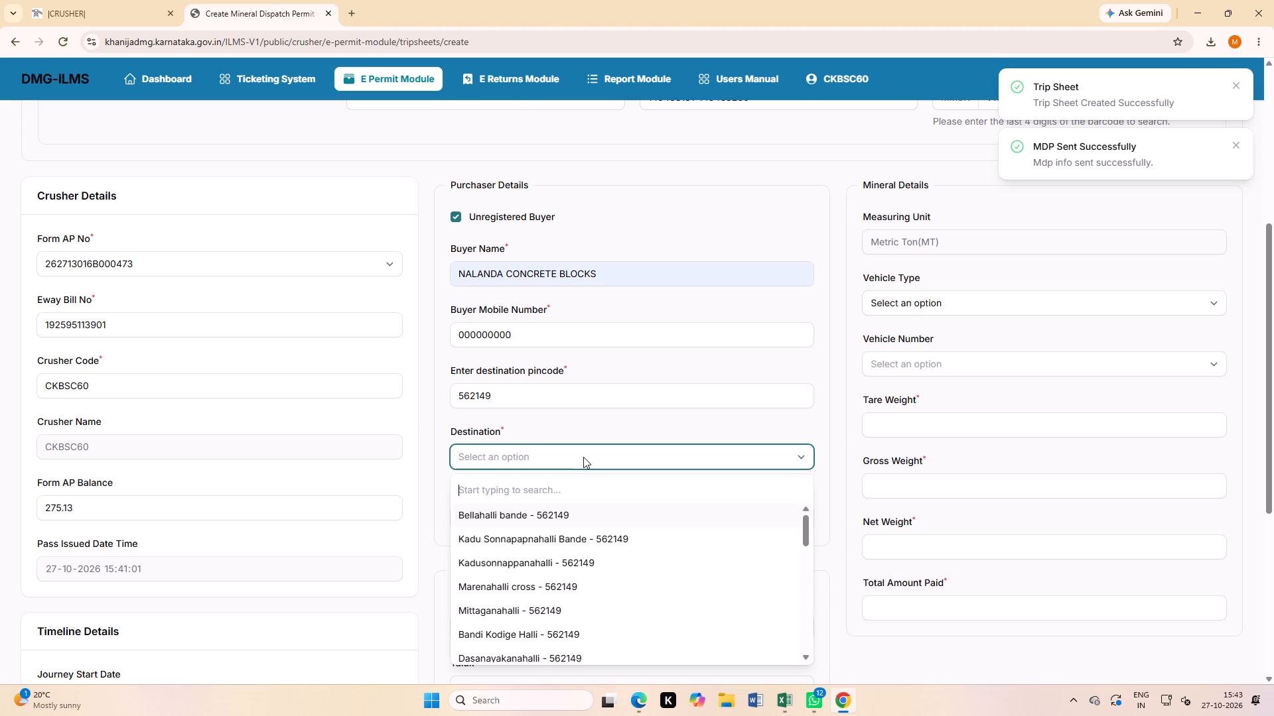
Set the destination pincode to 561203 and select Doddaballapura - 561203 as the destination.
click(556, 386)
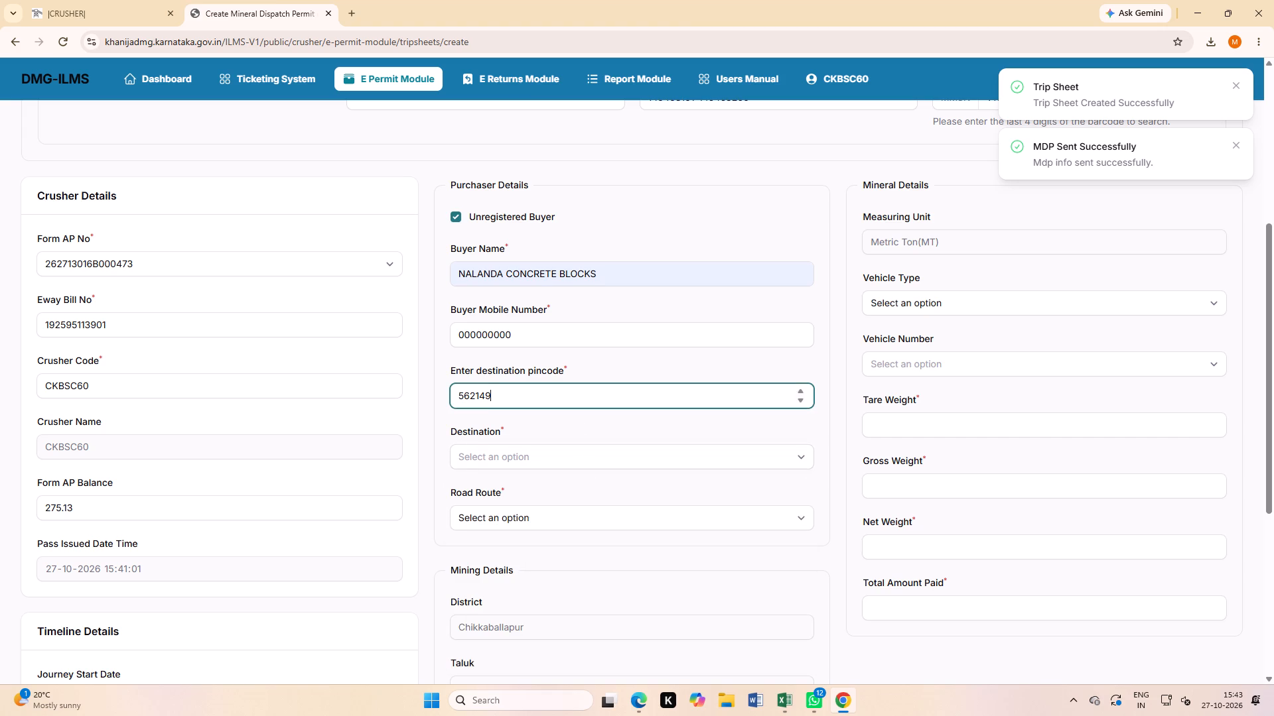
key(BackSpace)
key(BackSpace)
key(BackSpace)
key(BackSpace)
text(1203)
click(593, 455)
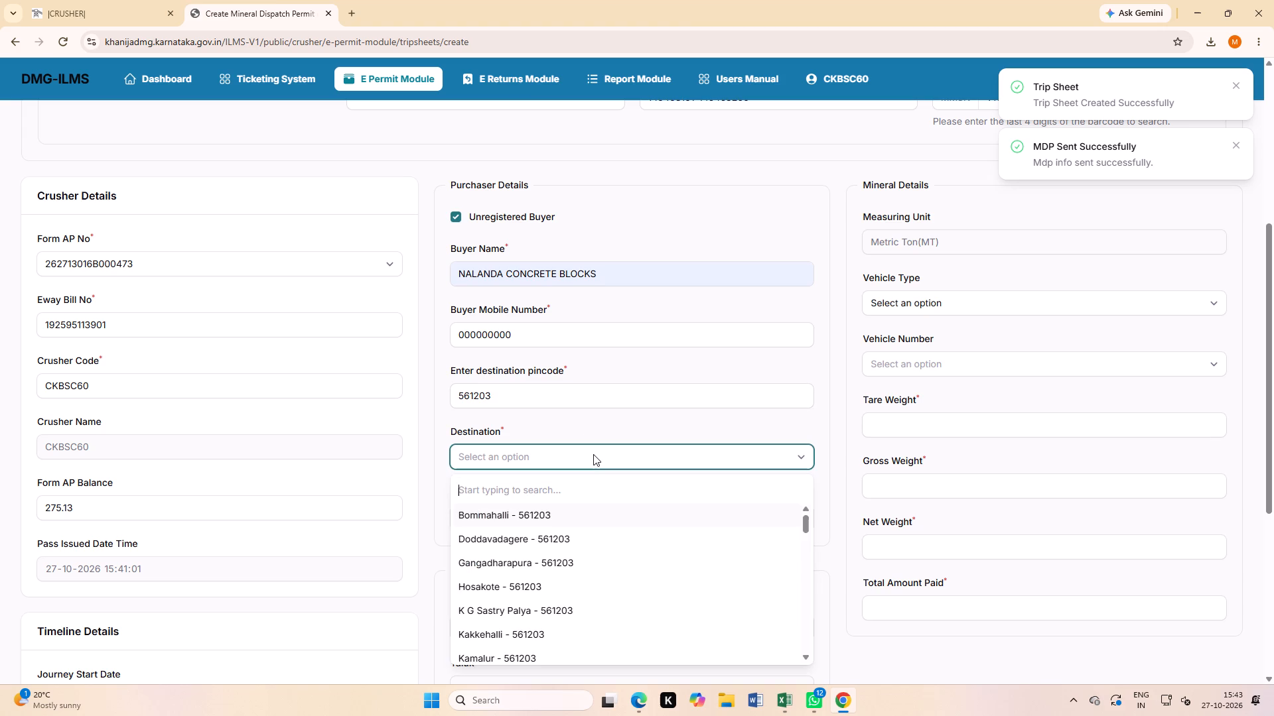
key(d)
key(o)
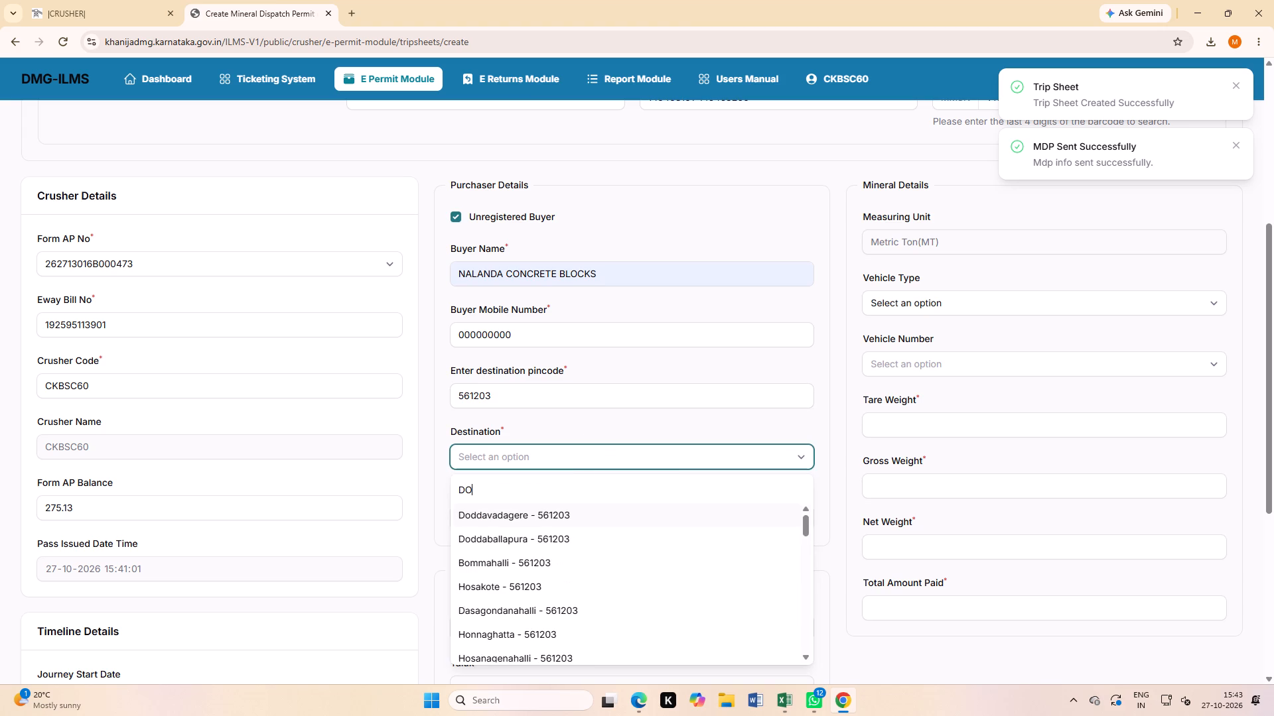
click(516, 544)
Select the road route from Kanivenarayanapura, Chikkaballapur, to Doddaballapura village, Doddaballapura taluk, Bangalore Rural.
triple_click(538, 516)
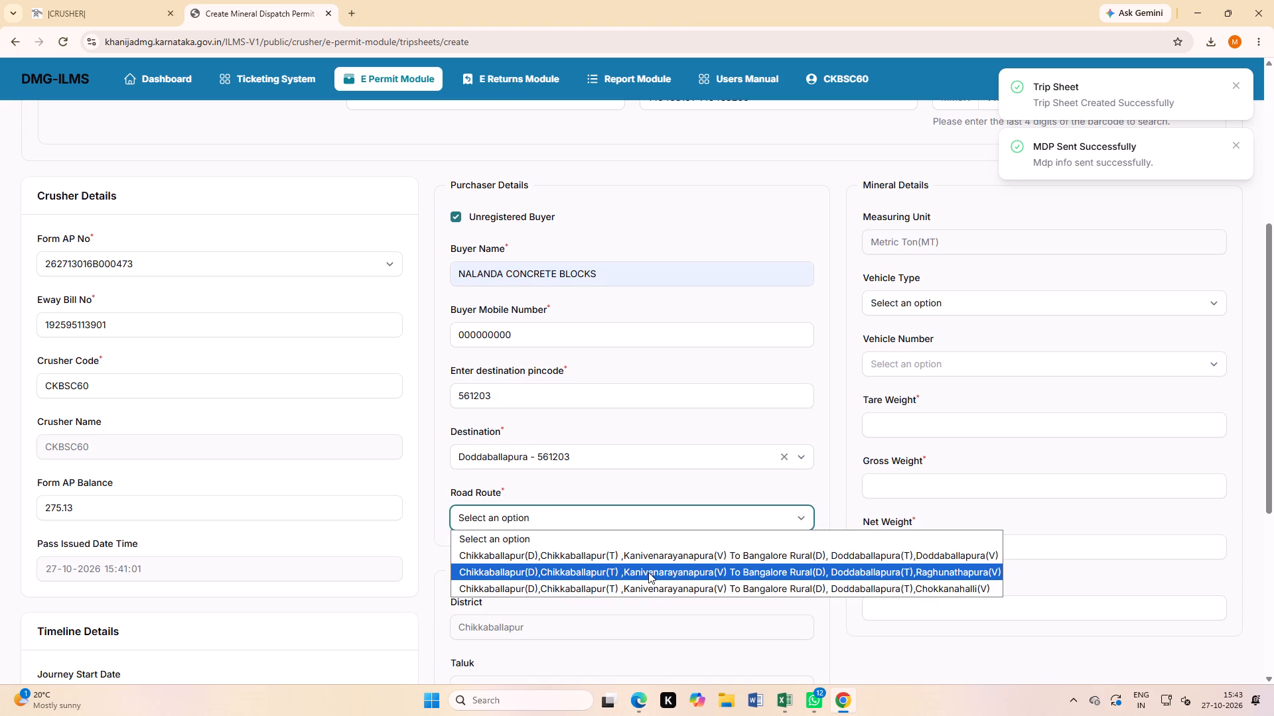
click(650, 554)
click(497, 552)
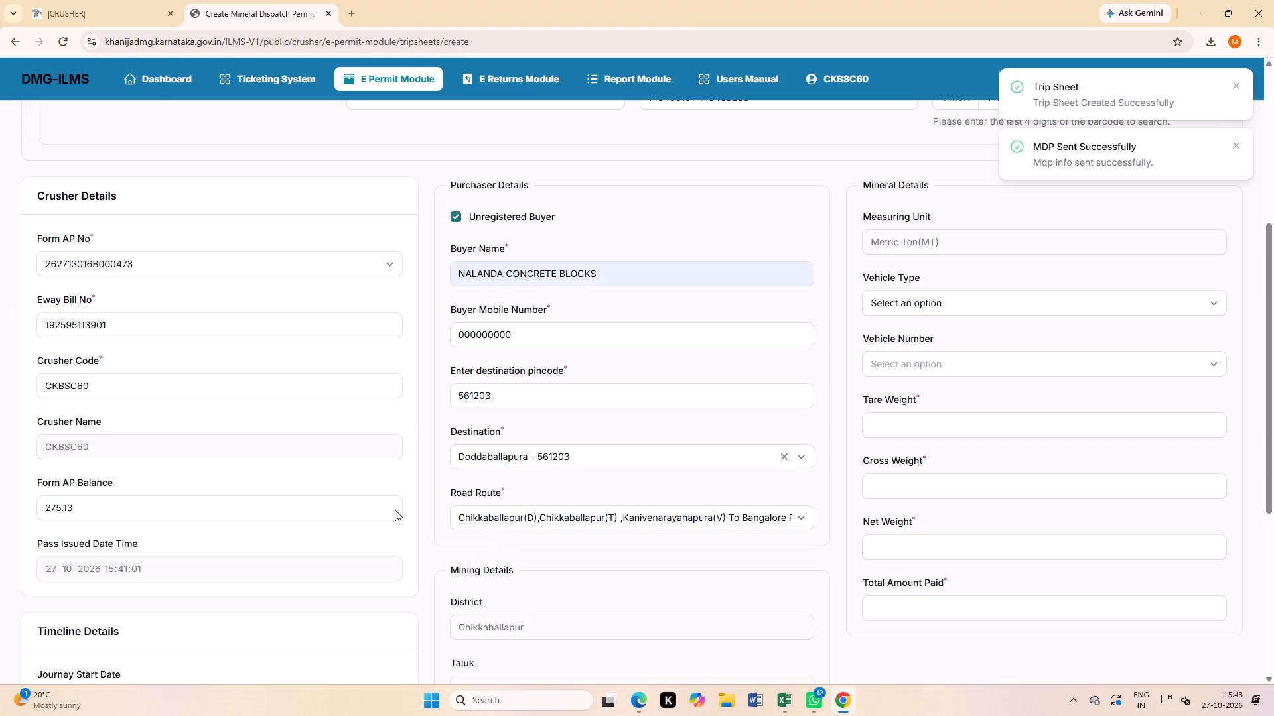
scroll(775, 420, down, 5)
scroll(597, 365, up, 4)
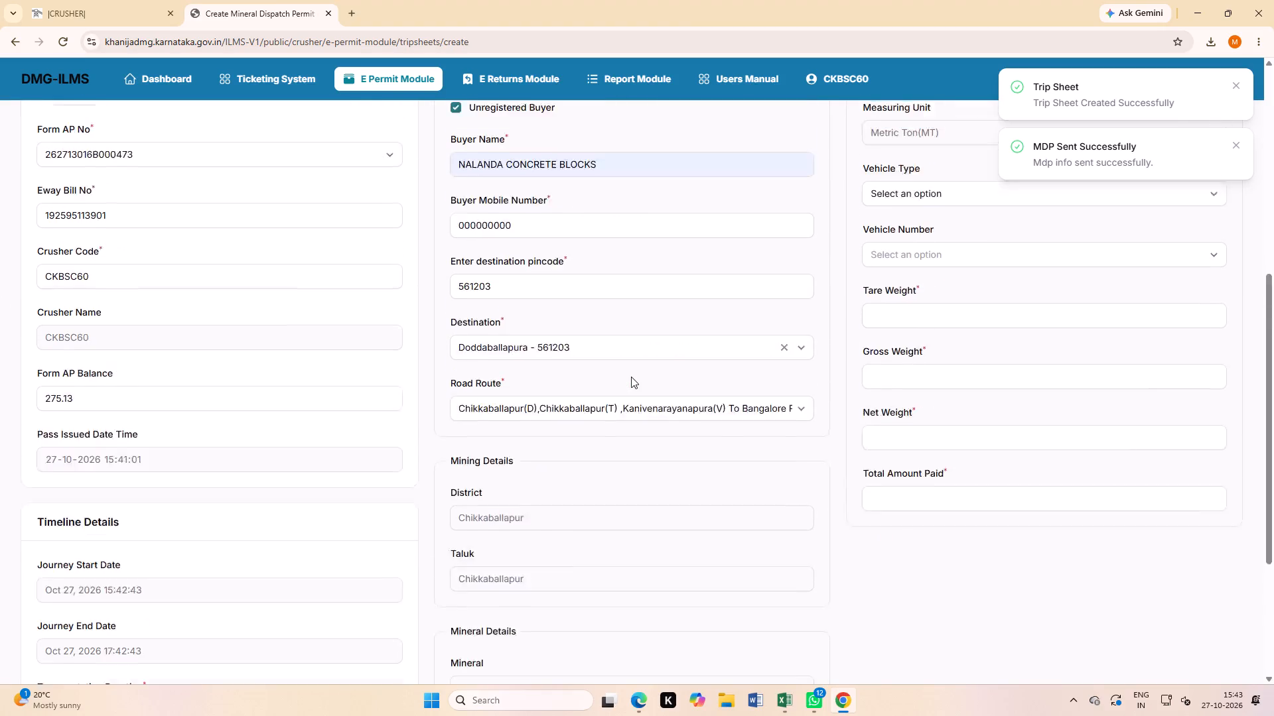
scroll(969, 381, up, 5)
scroll(973, 479, down, 1)
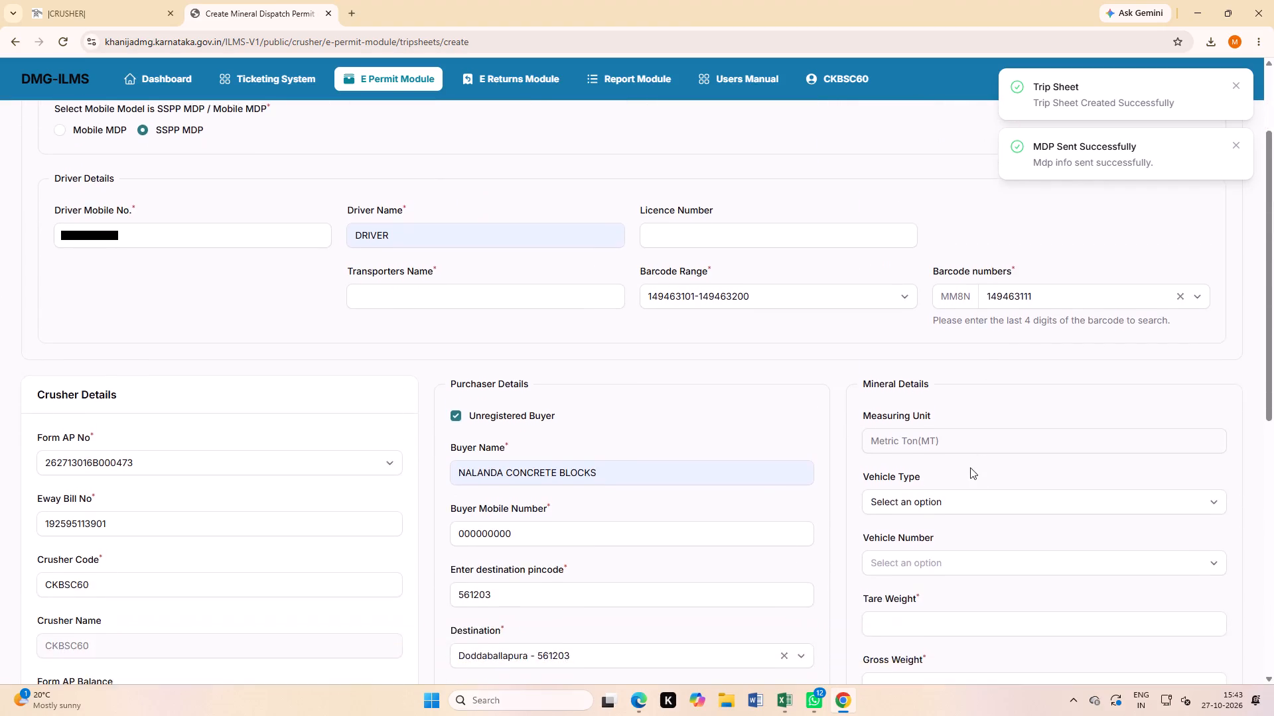
scroll(970, 477, down, 4)
click(916, 241)
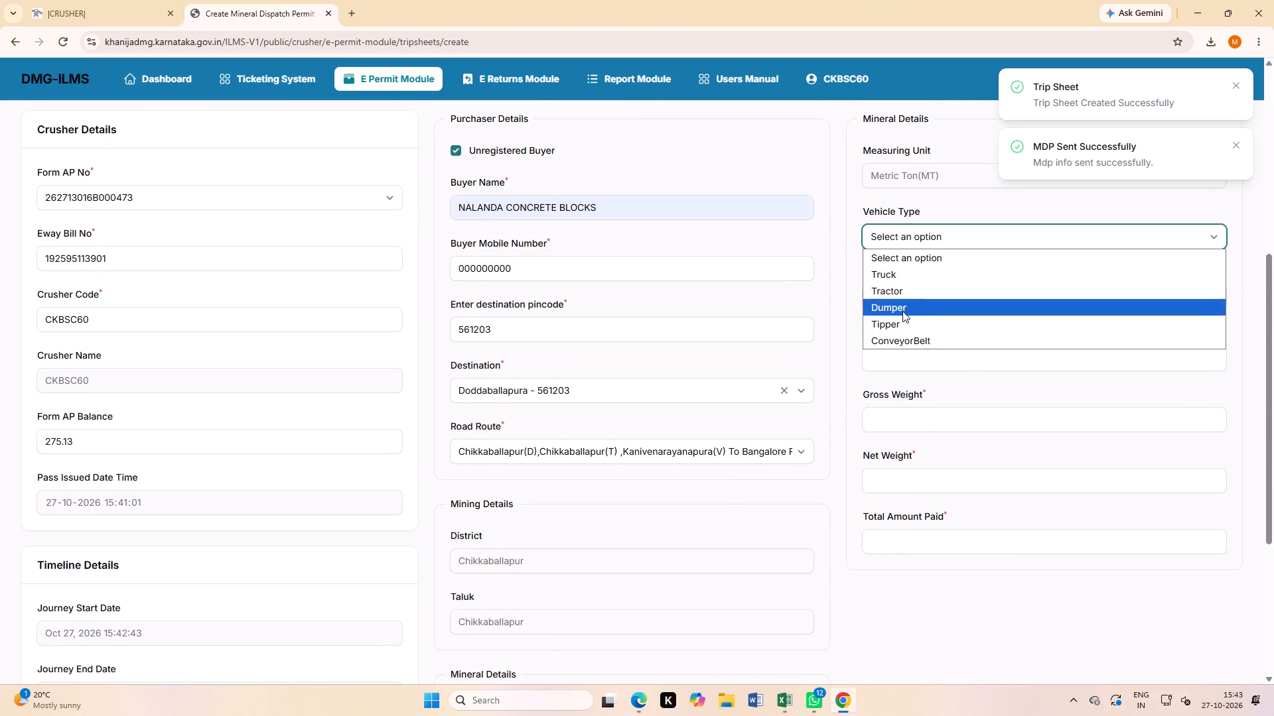
click(896, 324)
click(914, 303)
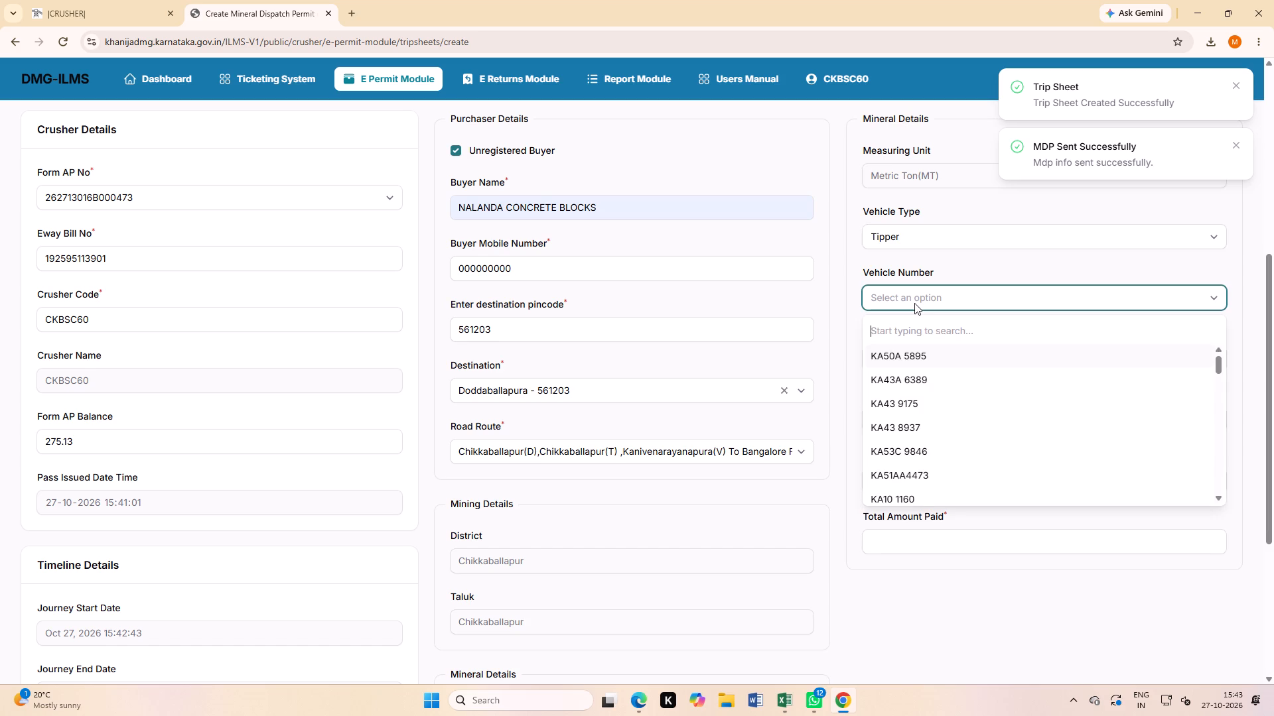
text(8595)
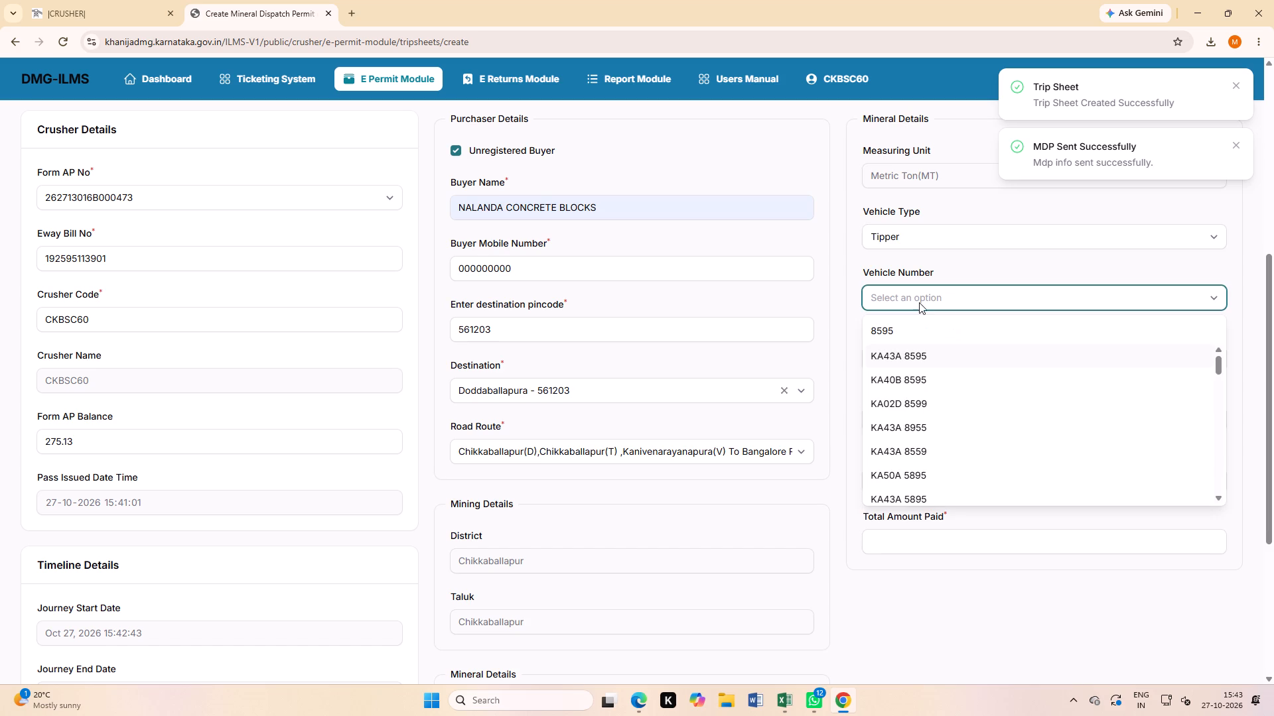
click(907, 379)
Enter a gross weight of 49.06 metric tons and let the net weight be calculated.
click(902, 423)
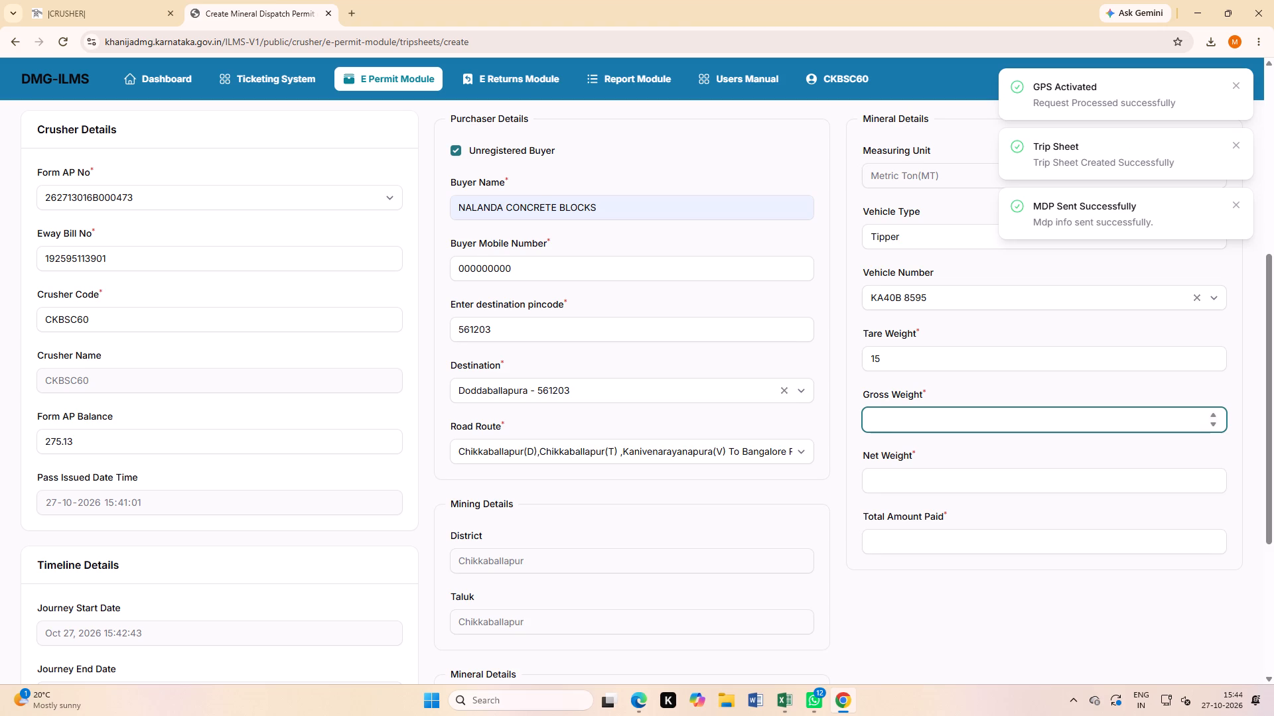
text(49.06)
click(975, 469)
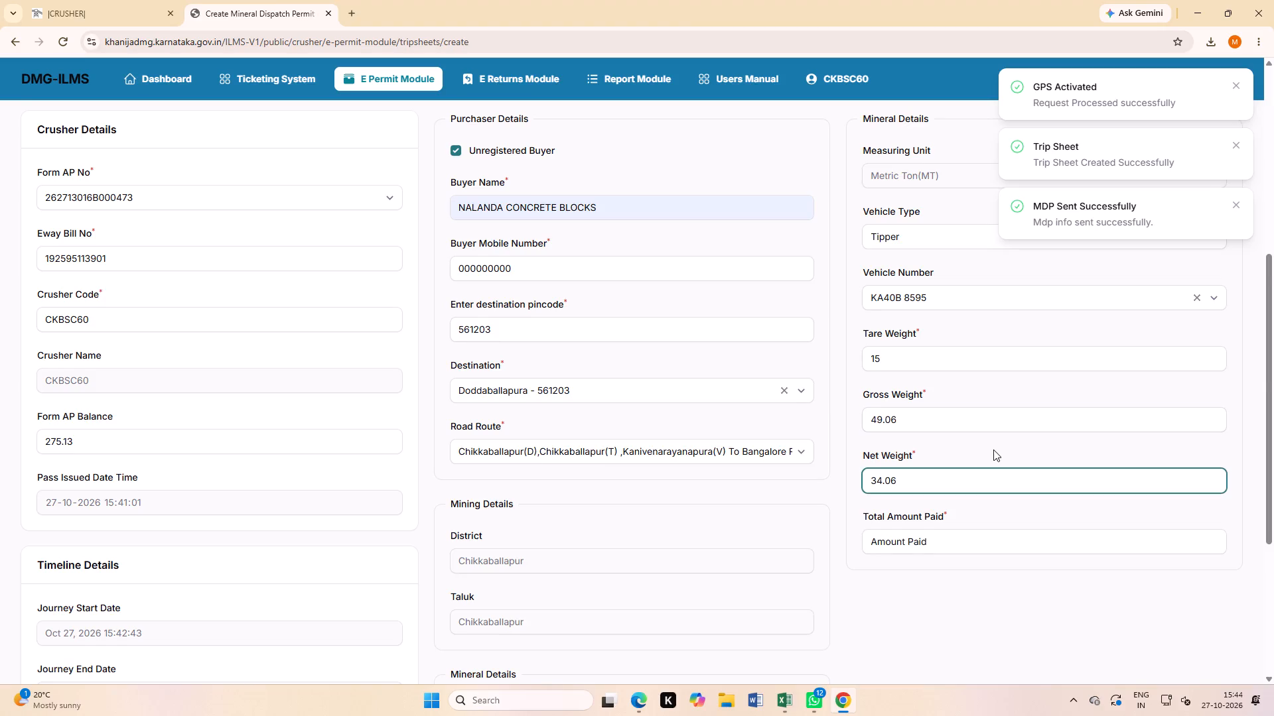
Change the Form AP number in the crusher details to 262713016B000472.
scroll(974, 482, down, 5)
scroll(701, 476, down, 6)
scroll(522, 416, up, 3)
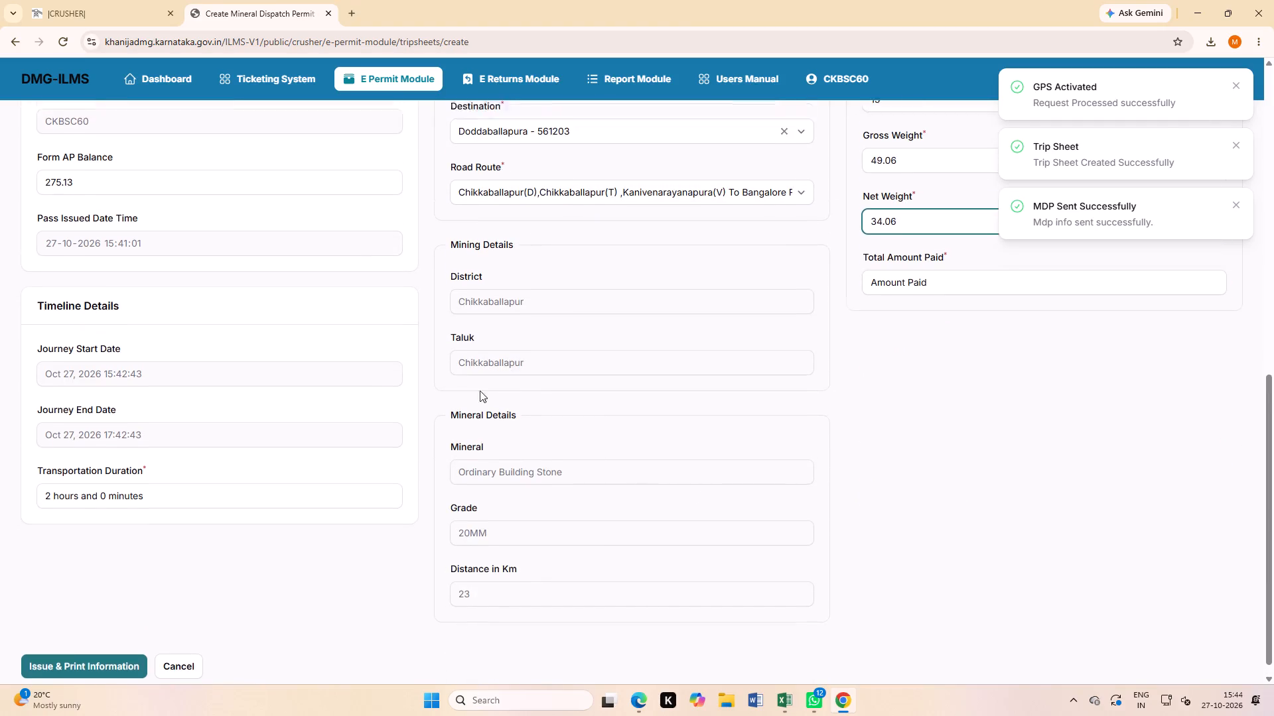
scroll(480, 390, up, 3)
scroll(130, 259, up, 2)
scroll(142, 274, down, 4)
click(153, 188)
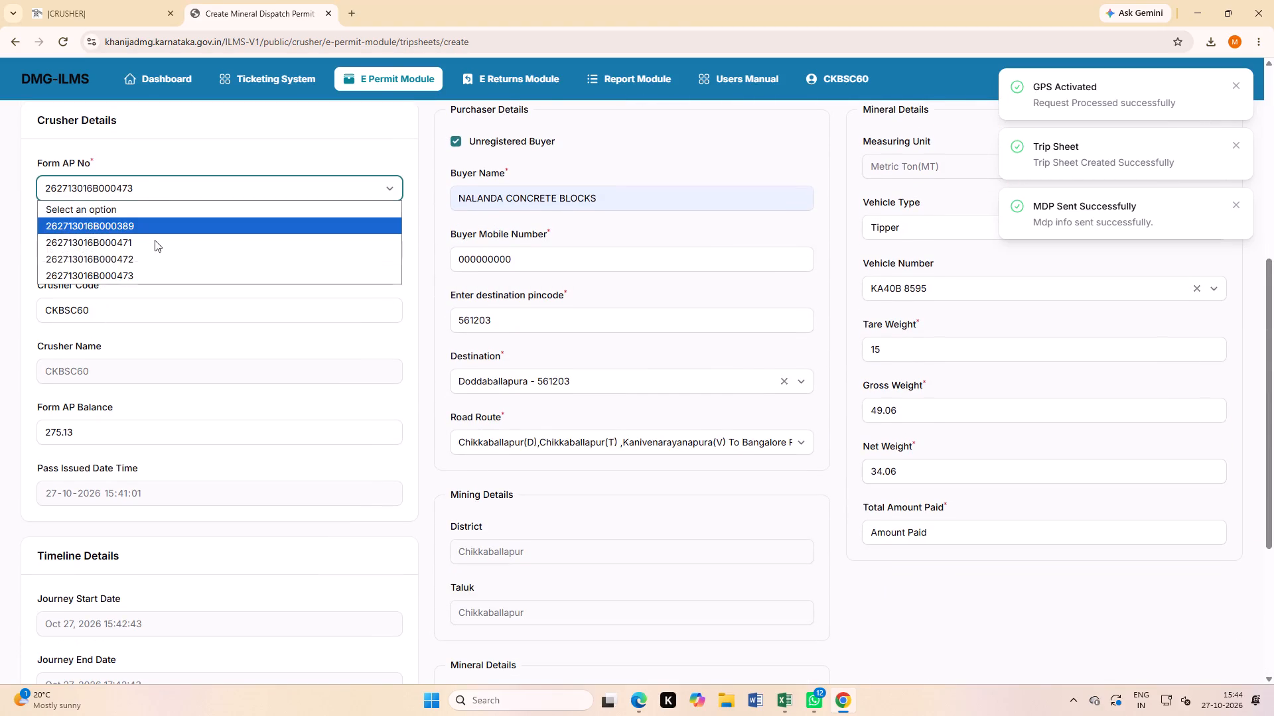
click(148, 257)
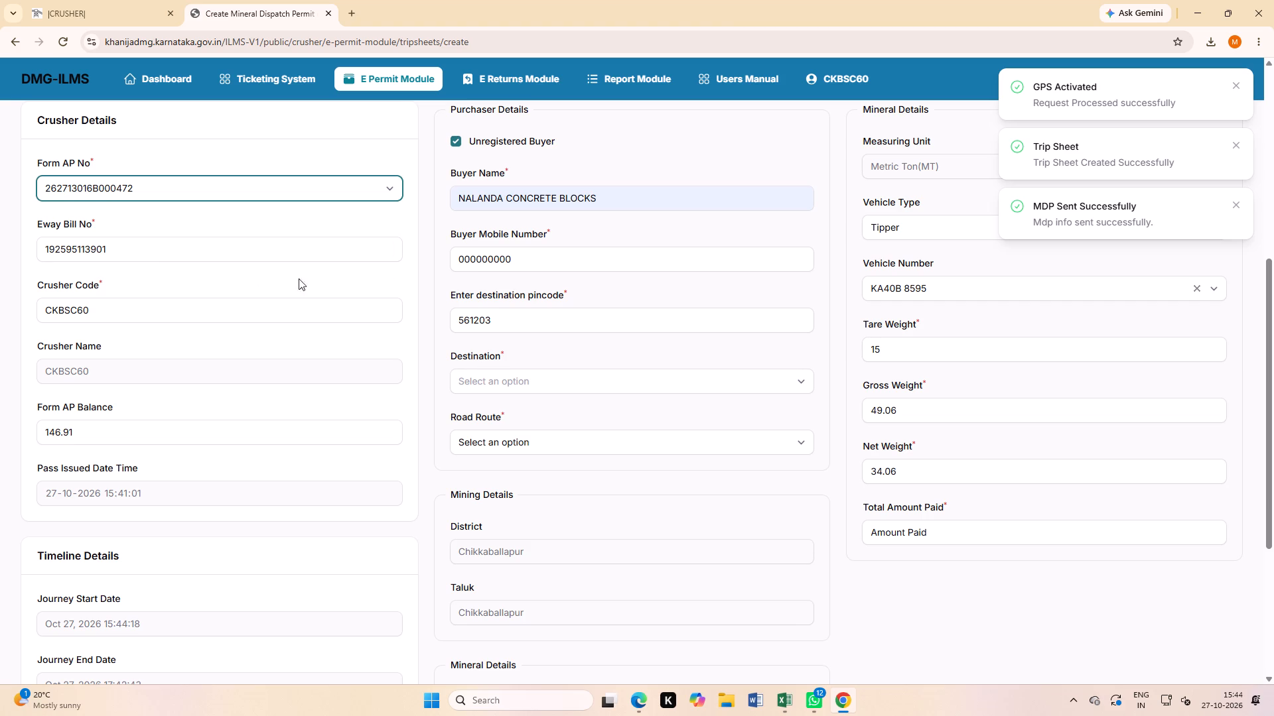
click(344, 279)
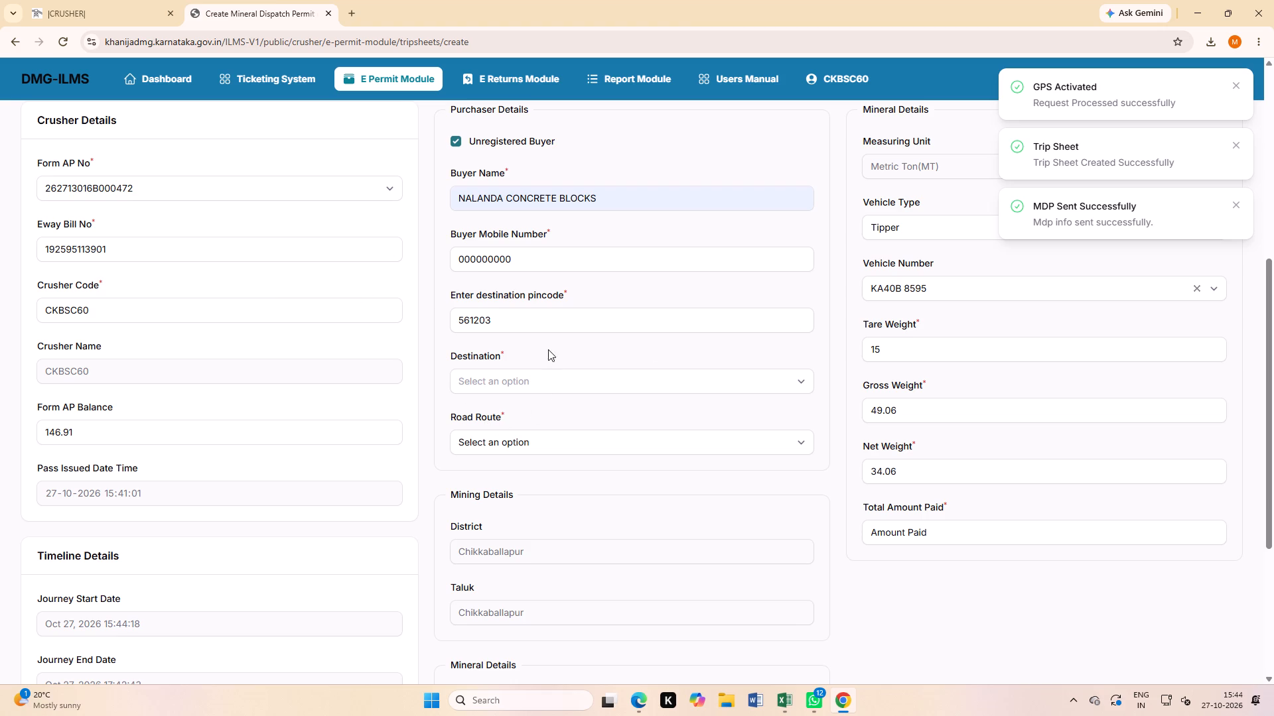
Reselect Doddaballapura - 561203 as the destination and the road route from Kanivenarayanapura to Doddaballapura.
click(543, 383)
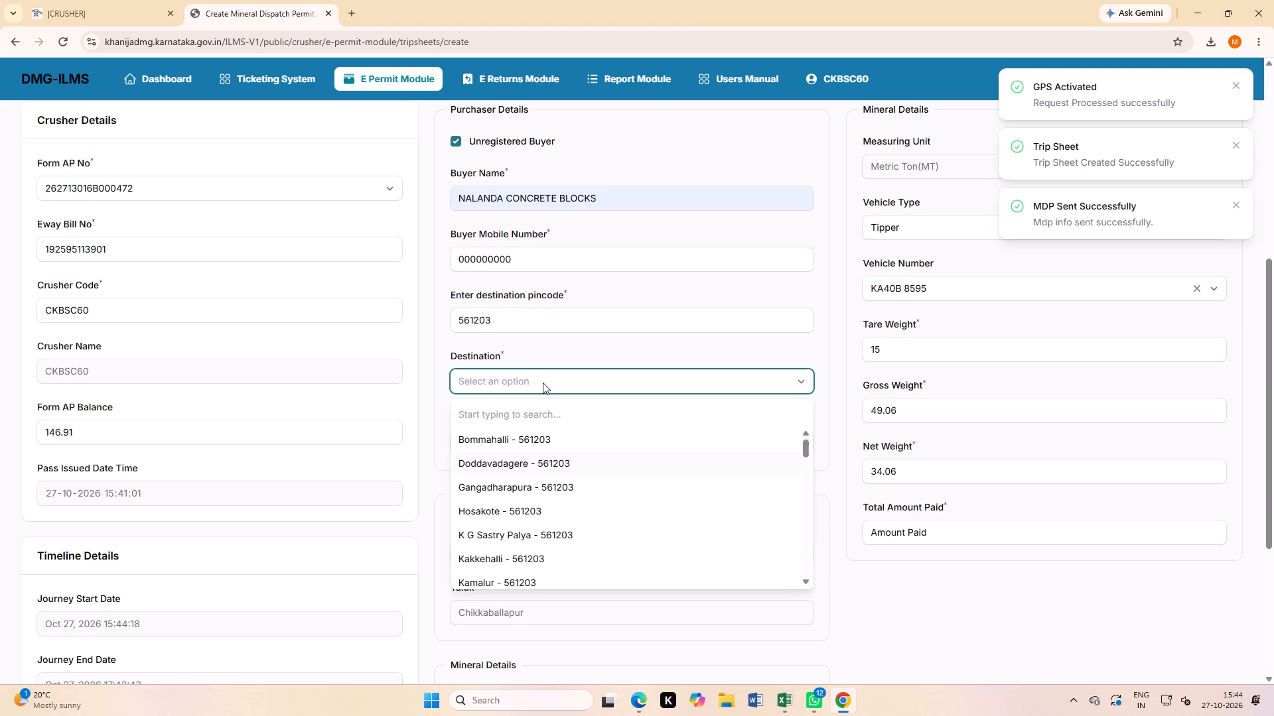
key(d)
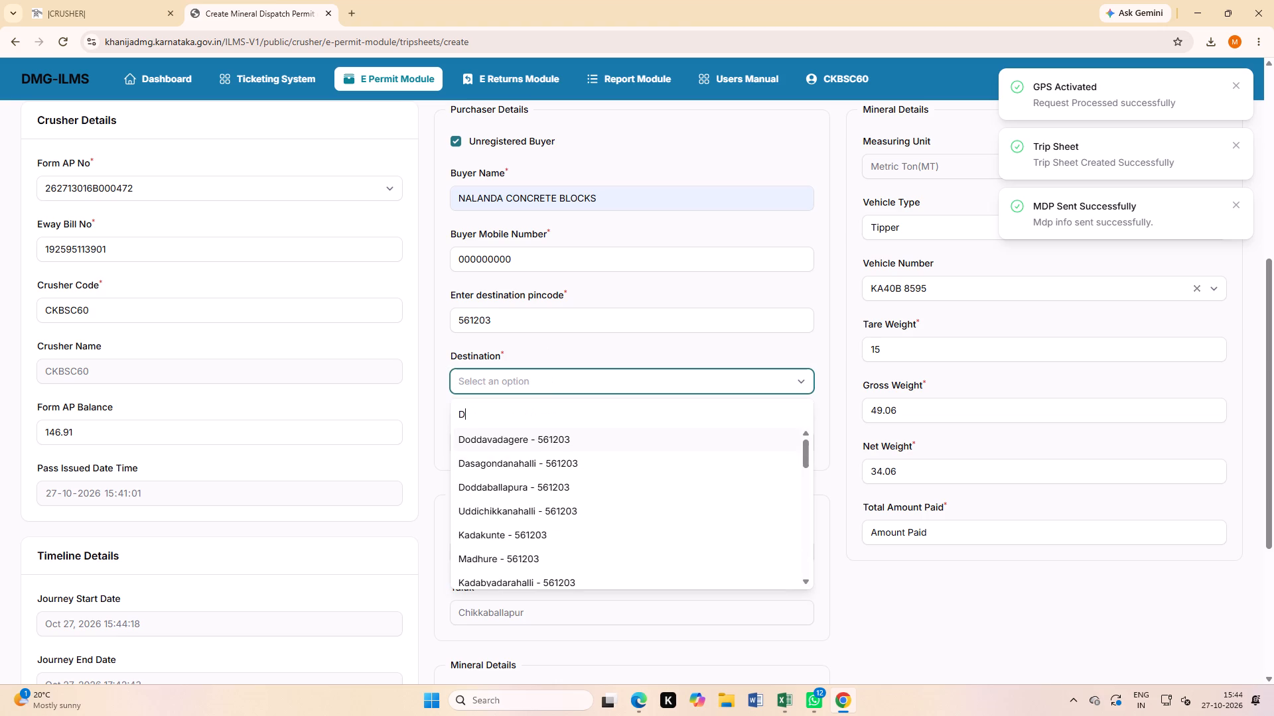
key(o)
click(542, 463)
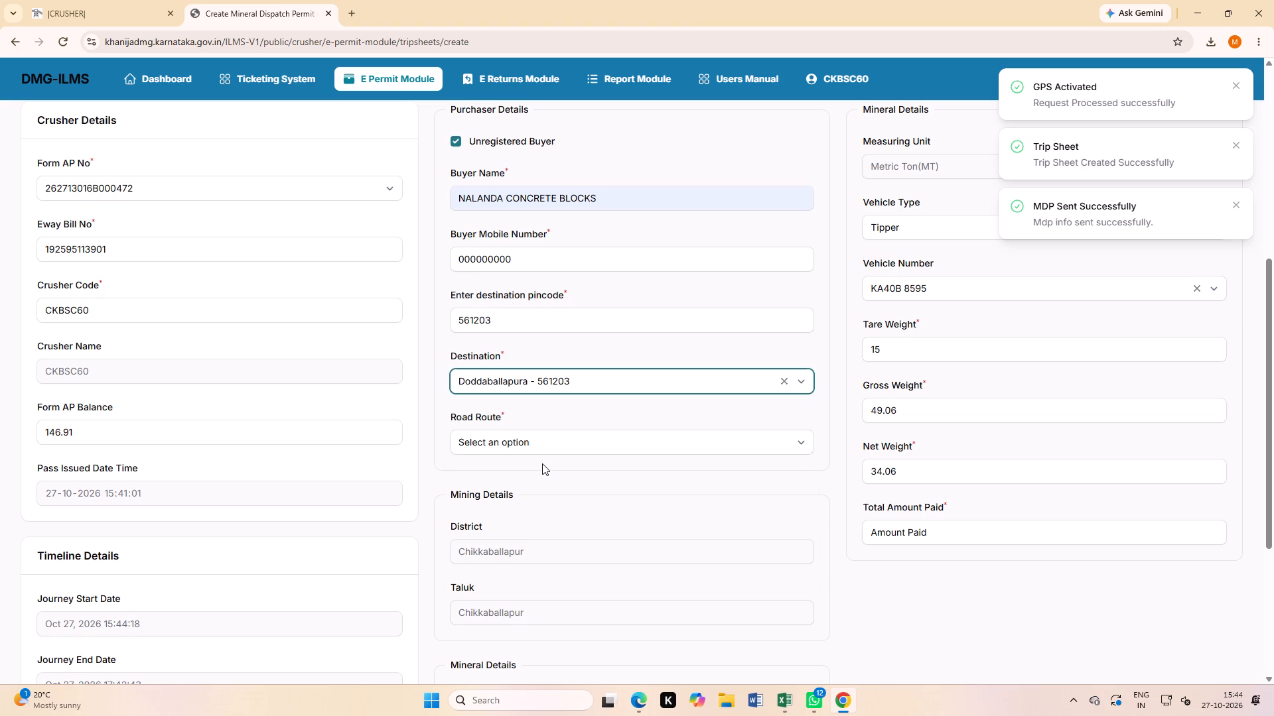
click(511, 446)
click(818, 473)
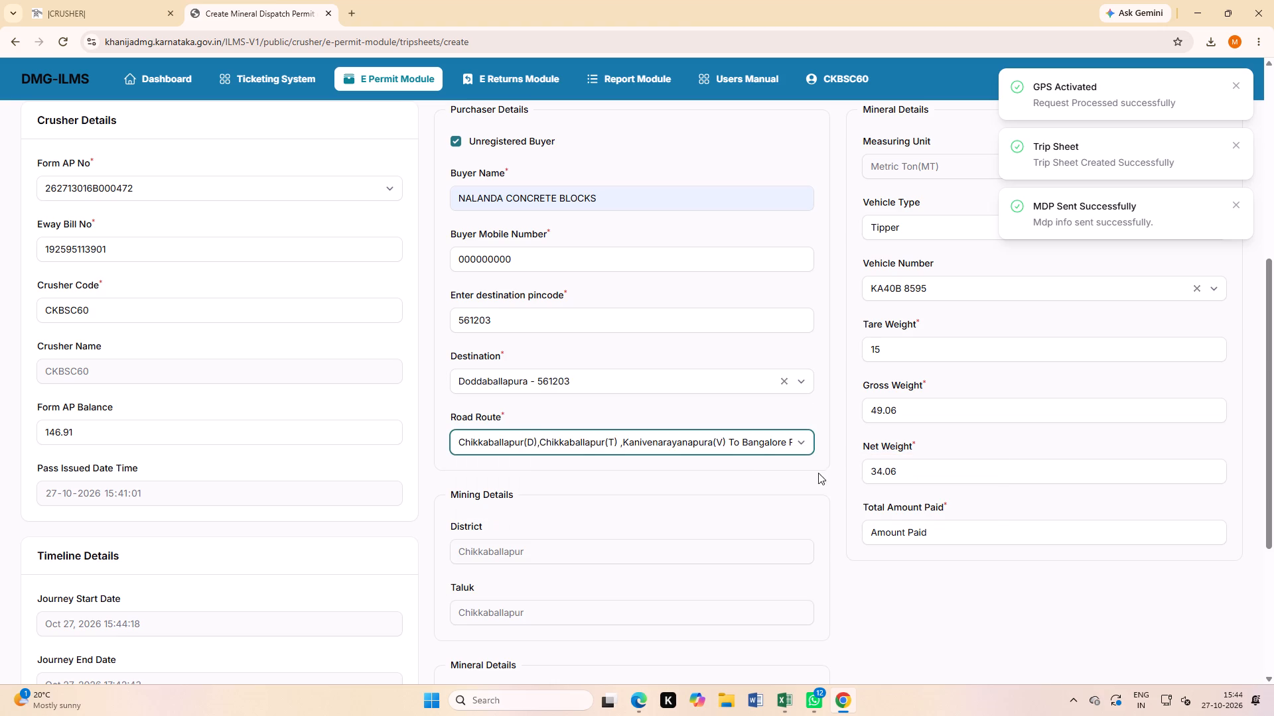
click(637, 485)
Review the permit form's crusher, purchaser, weight, mineral grade and journey timeline details before issuing it.
scroll(695, 490, down, 11)
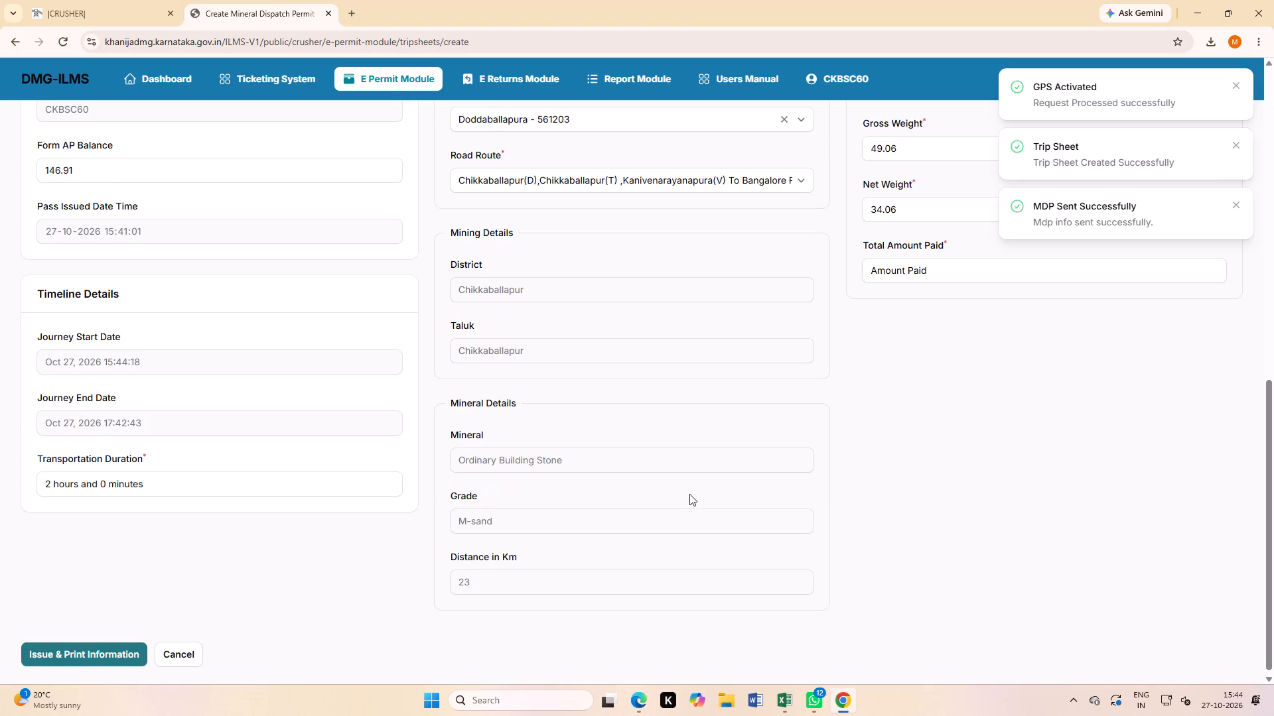
scroll(682, 491, up, 5)
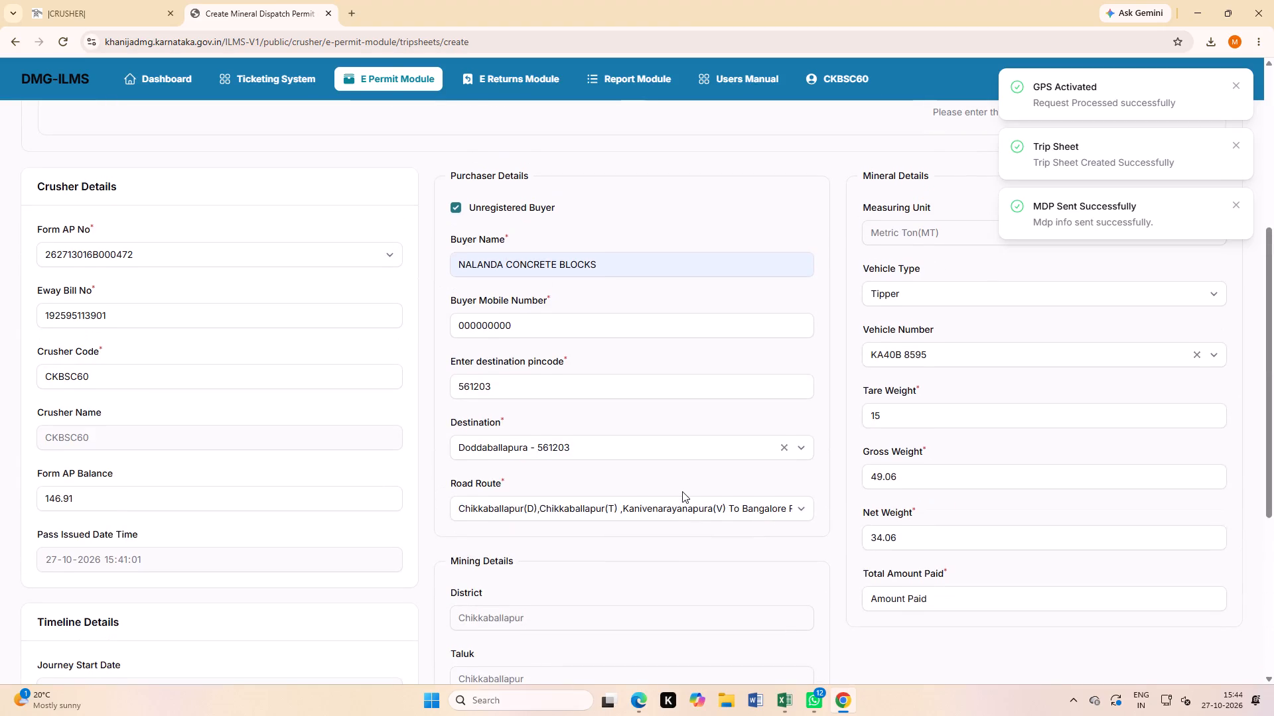
scroll(682, 491, down, 5)
scroll(401, 437, up, 3)
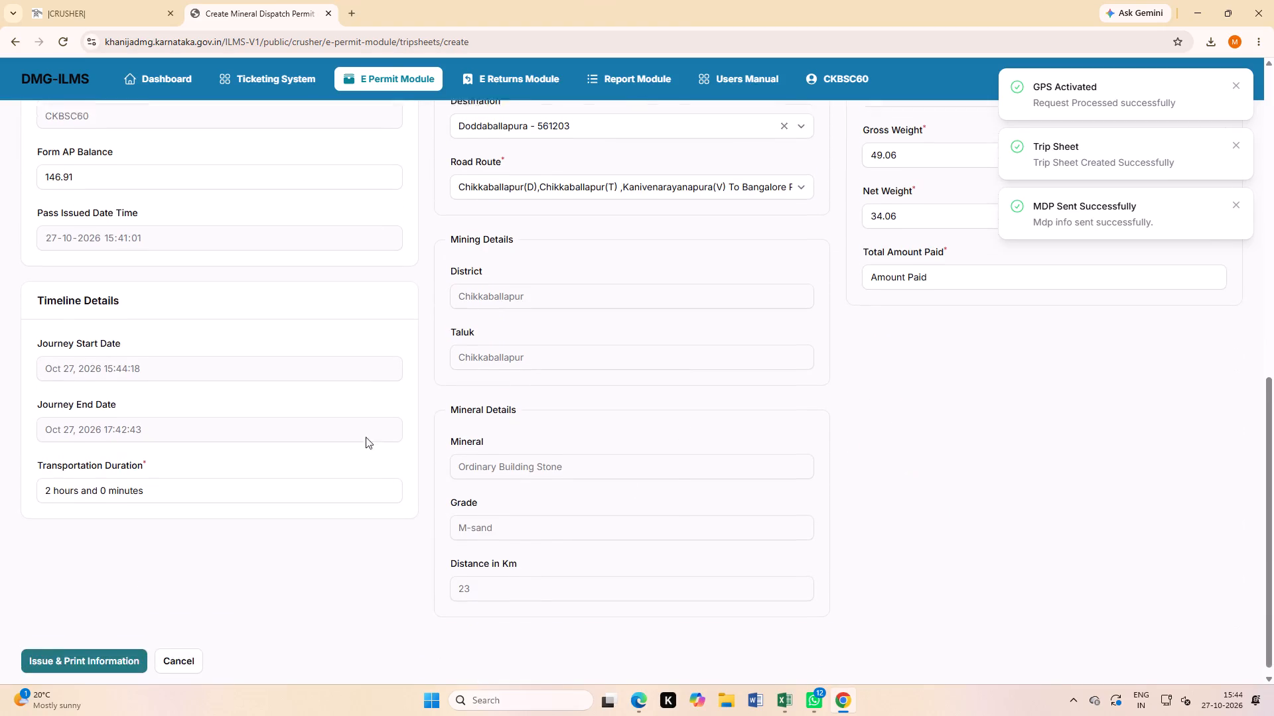
scroll(366, 437, up, 3)
click(230, 351)
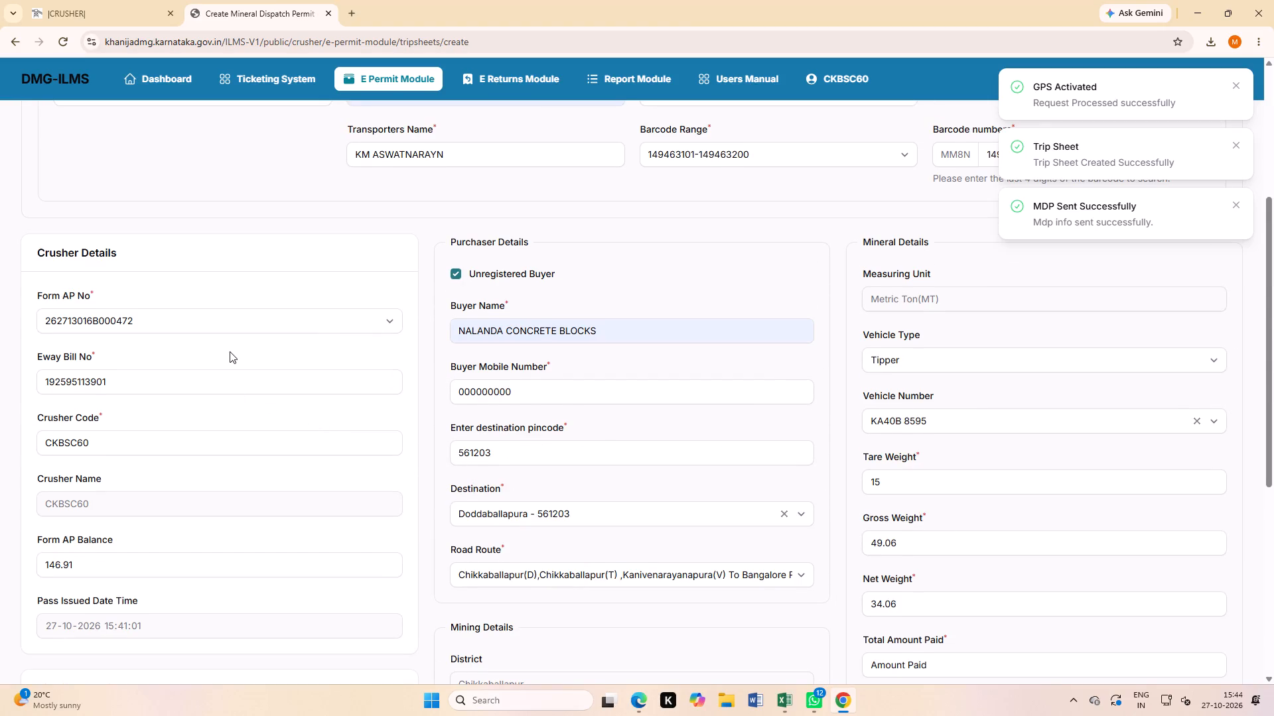
scroll(301, 363, up, 7)
scroll(334, 394, down, 20)
scroll(334, 394, down, 2)
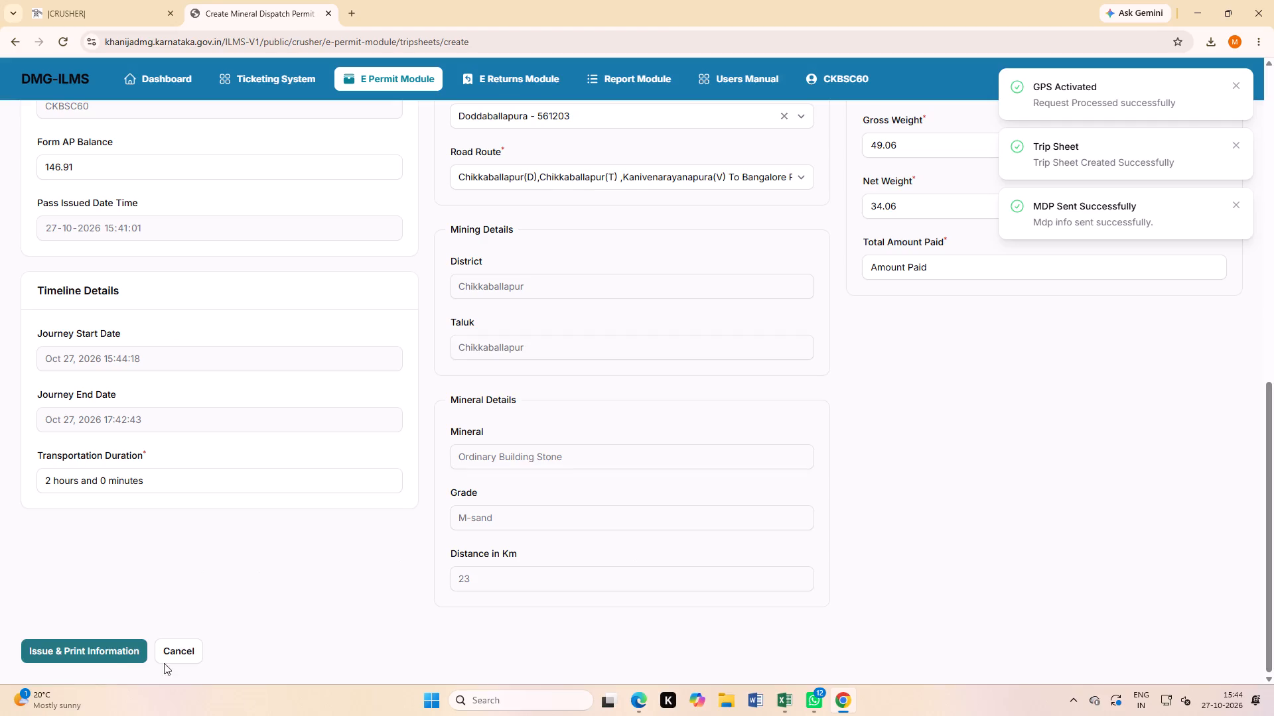
Issue the Mineral Dispatch Permit for NALANDA CONCRETE BLOCKS and print one landscape copy on the Canon LBP6030 printer.
click(113, 652)
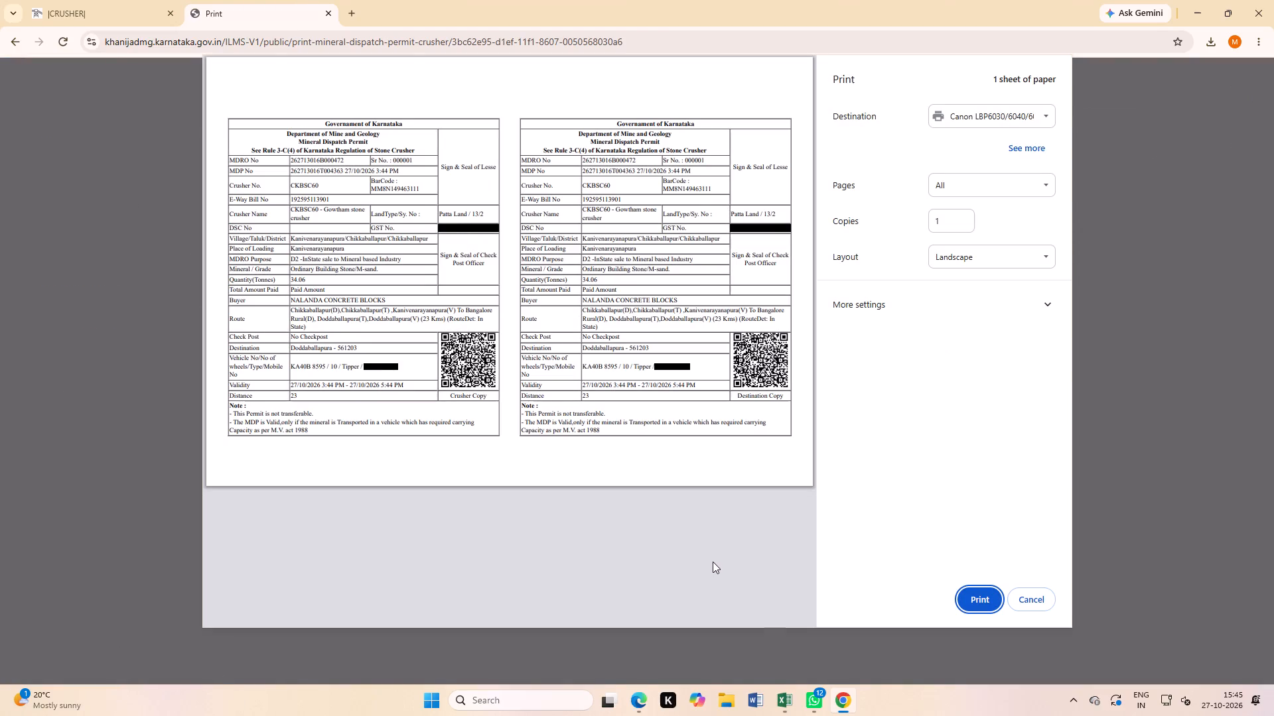
click(981, 598)
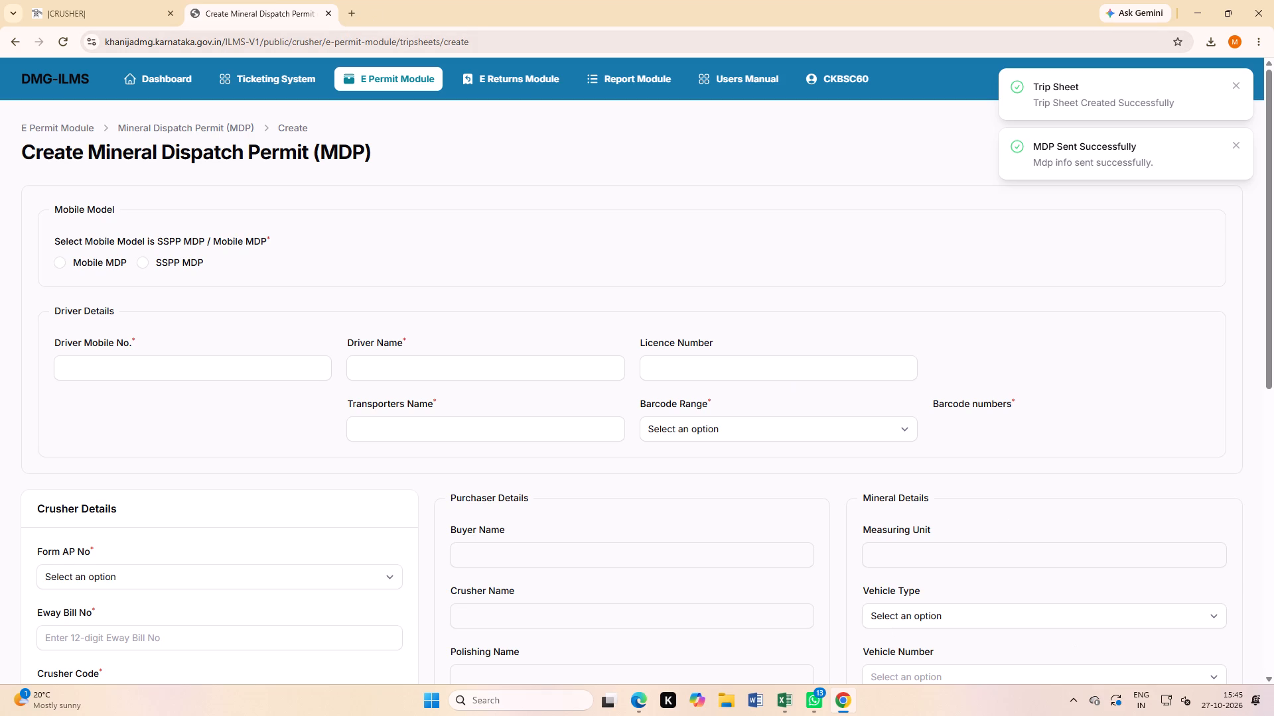
scroll(783, 377, up, 1)
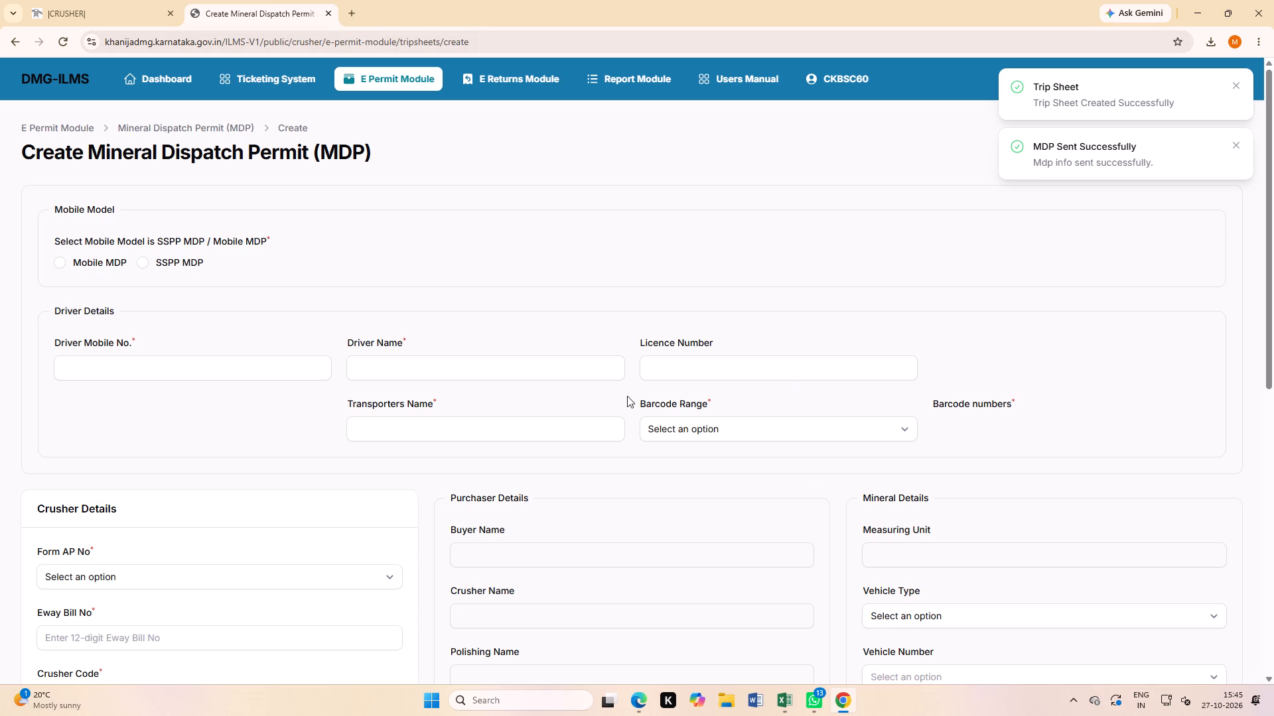